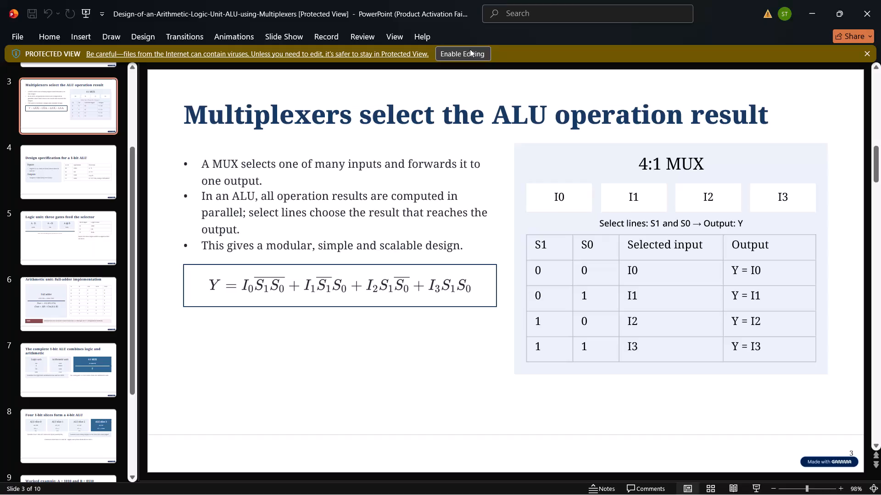
Take the ALU presentation out of Protected View so it can be edited.
left_click(470, 49)
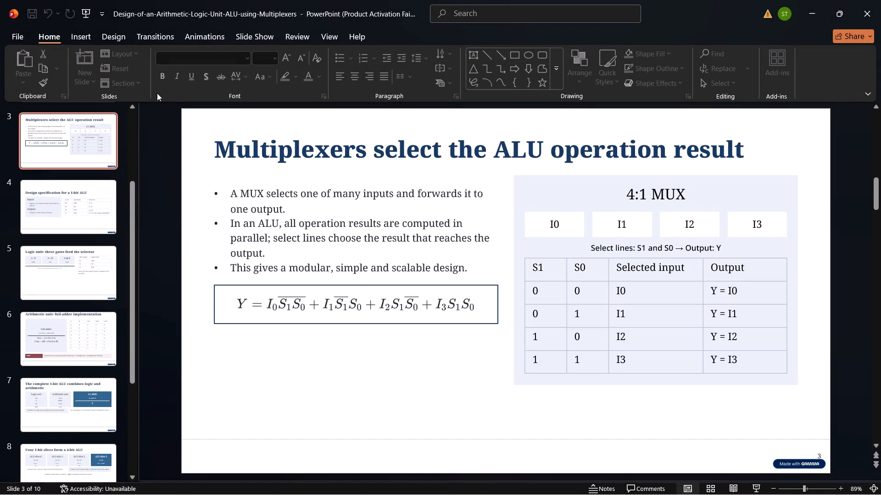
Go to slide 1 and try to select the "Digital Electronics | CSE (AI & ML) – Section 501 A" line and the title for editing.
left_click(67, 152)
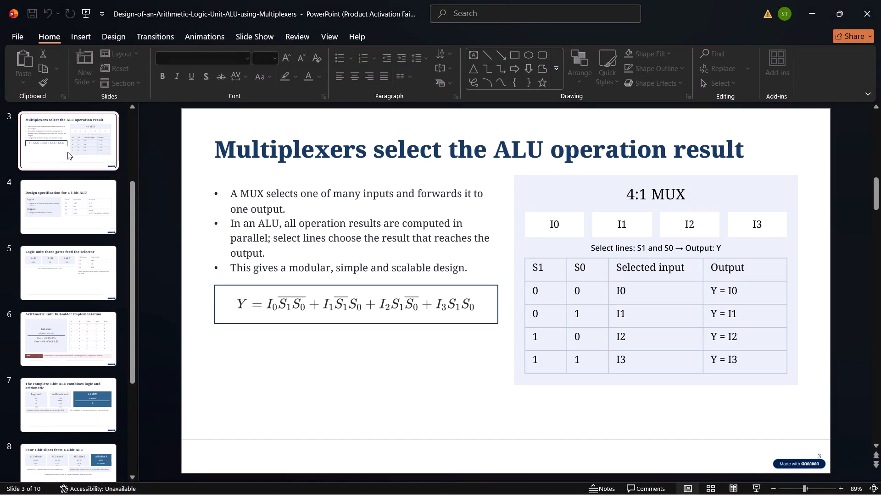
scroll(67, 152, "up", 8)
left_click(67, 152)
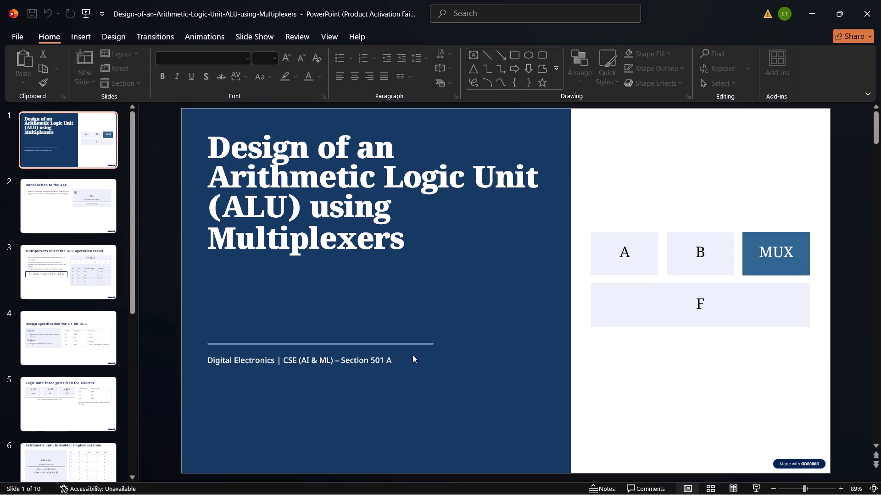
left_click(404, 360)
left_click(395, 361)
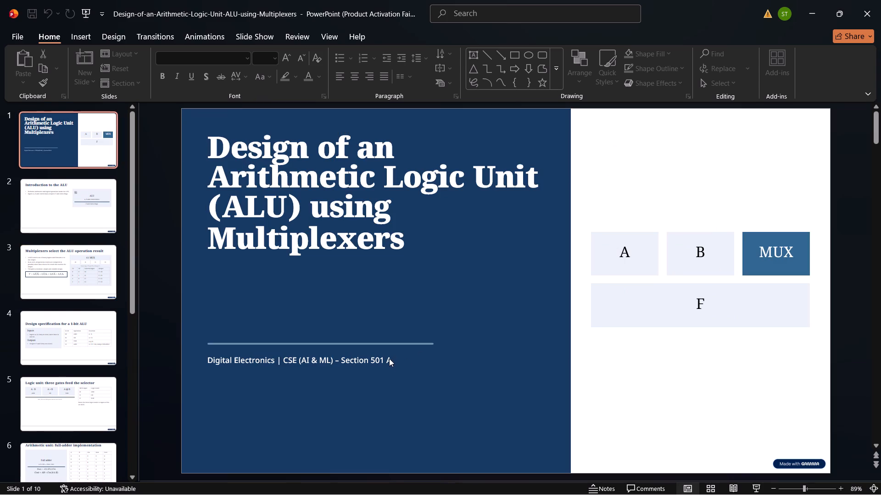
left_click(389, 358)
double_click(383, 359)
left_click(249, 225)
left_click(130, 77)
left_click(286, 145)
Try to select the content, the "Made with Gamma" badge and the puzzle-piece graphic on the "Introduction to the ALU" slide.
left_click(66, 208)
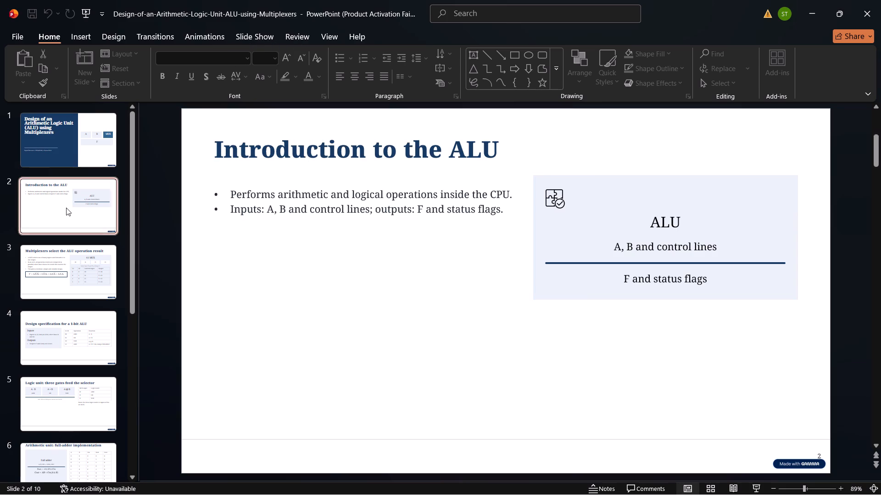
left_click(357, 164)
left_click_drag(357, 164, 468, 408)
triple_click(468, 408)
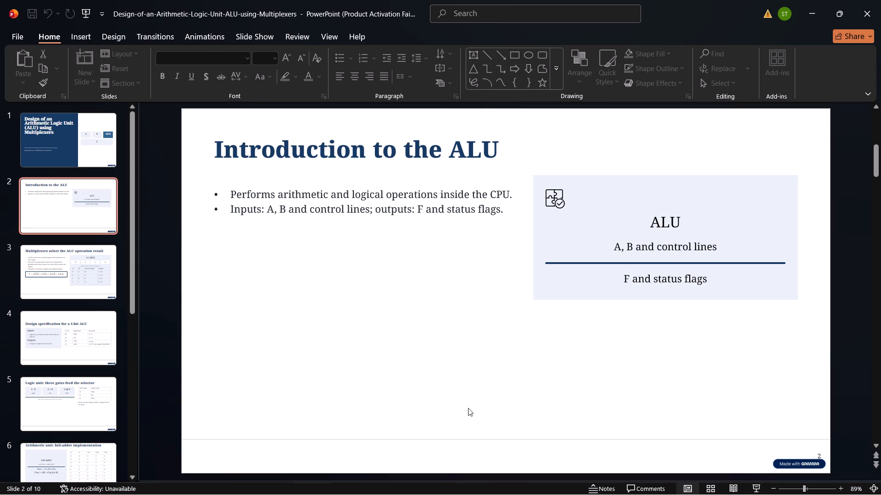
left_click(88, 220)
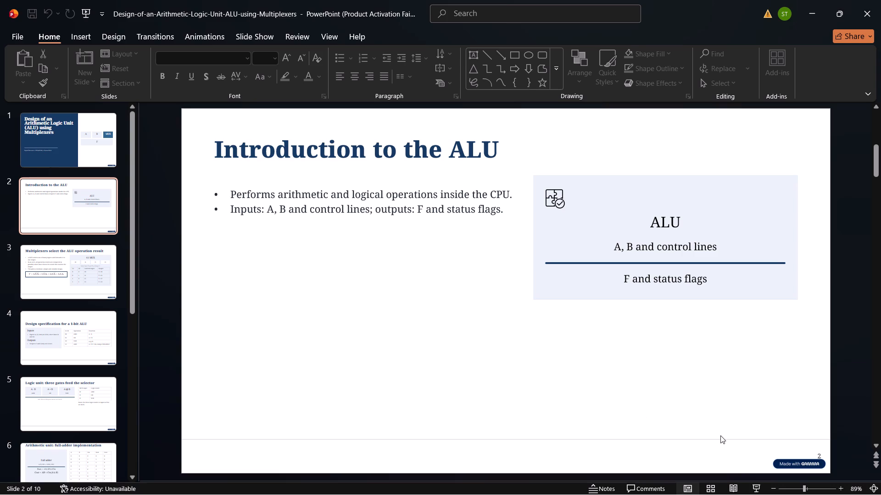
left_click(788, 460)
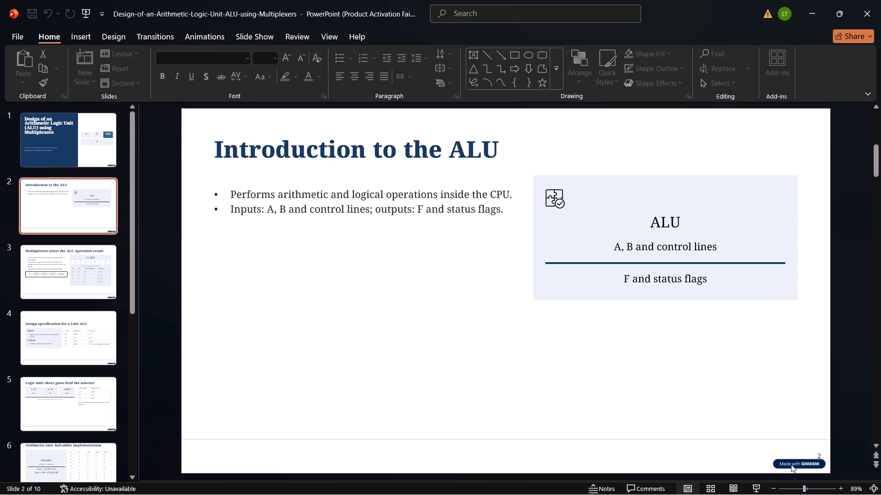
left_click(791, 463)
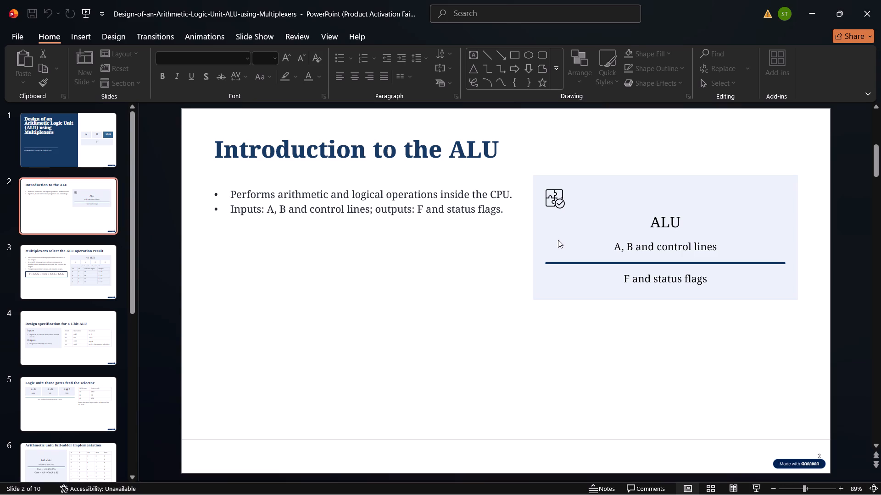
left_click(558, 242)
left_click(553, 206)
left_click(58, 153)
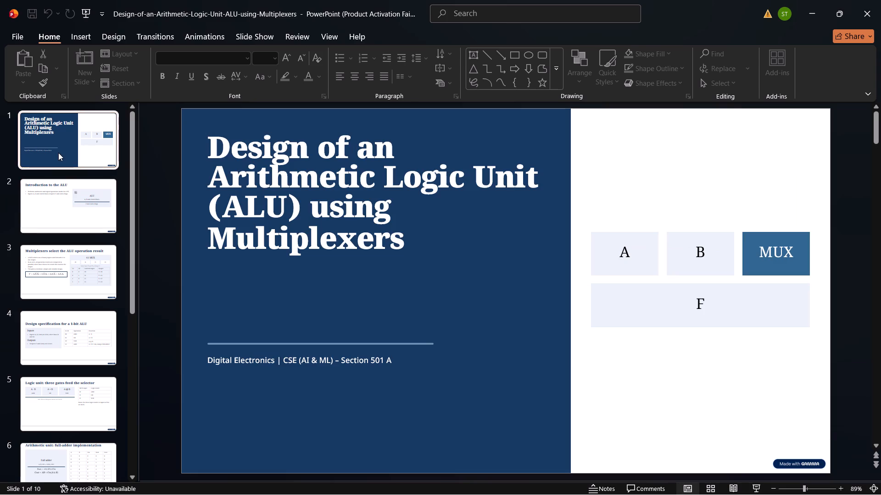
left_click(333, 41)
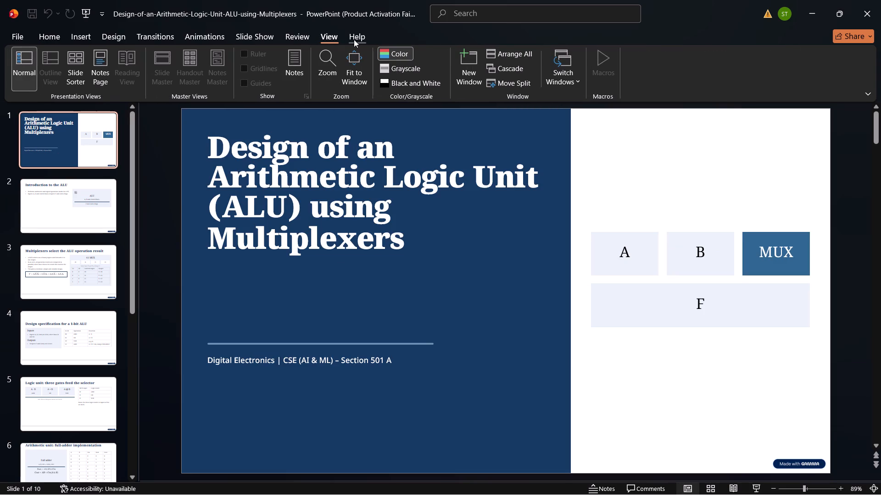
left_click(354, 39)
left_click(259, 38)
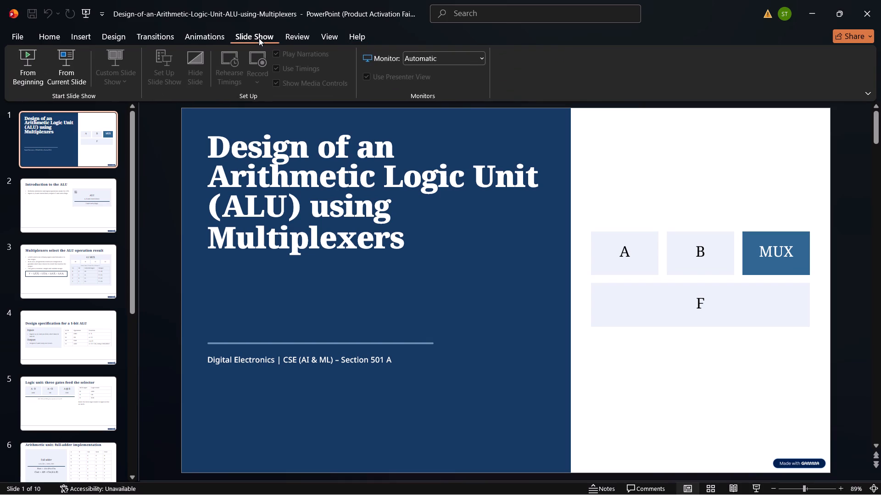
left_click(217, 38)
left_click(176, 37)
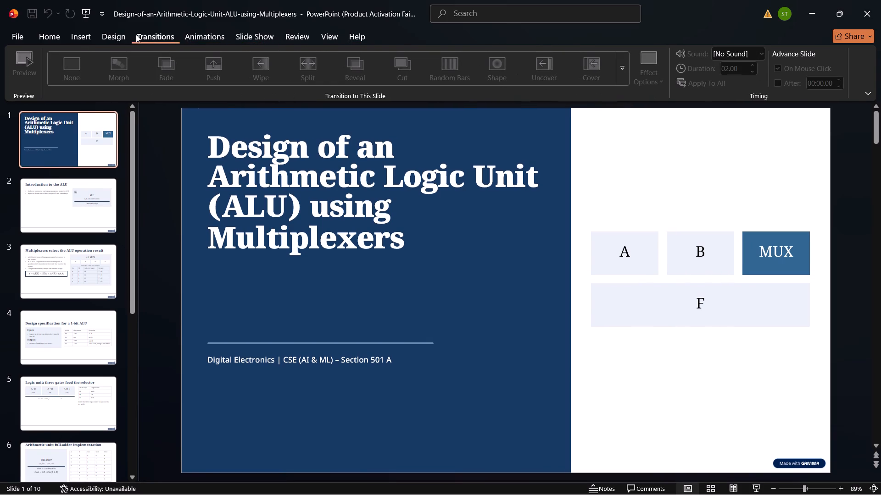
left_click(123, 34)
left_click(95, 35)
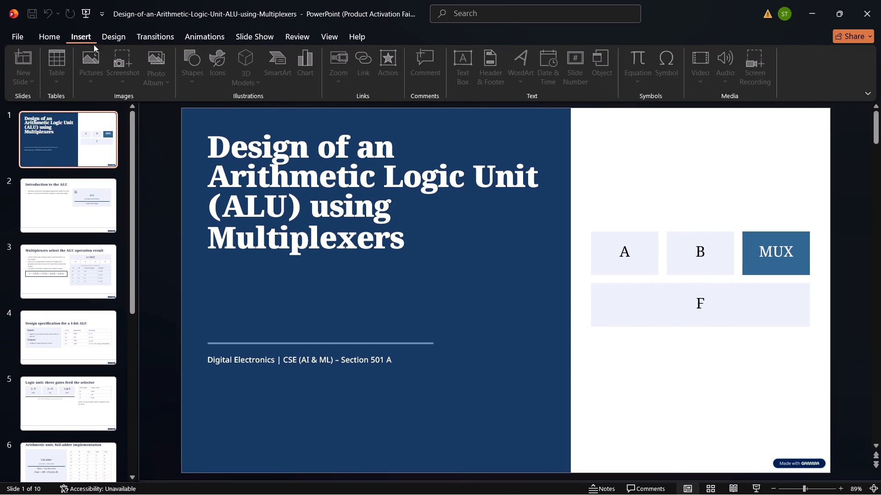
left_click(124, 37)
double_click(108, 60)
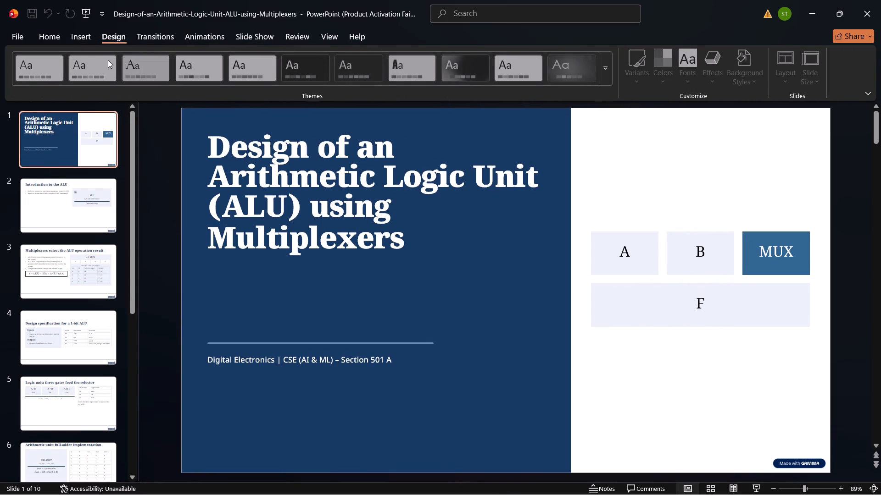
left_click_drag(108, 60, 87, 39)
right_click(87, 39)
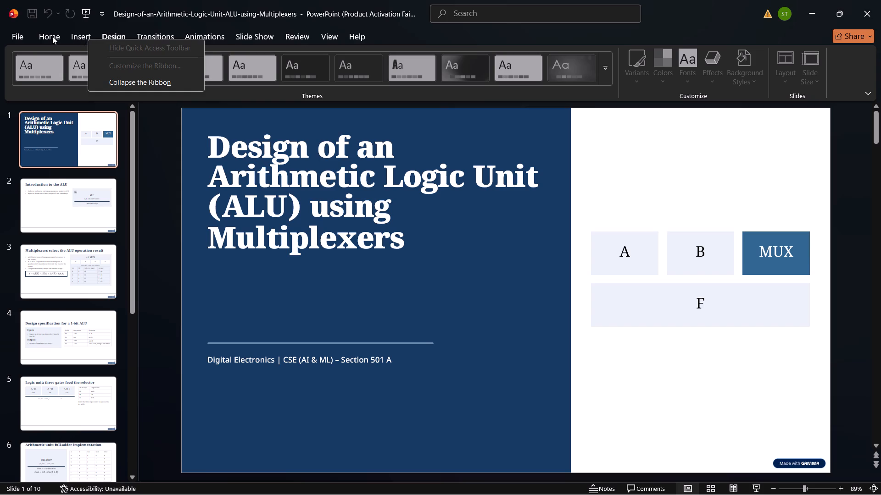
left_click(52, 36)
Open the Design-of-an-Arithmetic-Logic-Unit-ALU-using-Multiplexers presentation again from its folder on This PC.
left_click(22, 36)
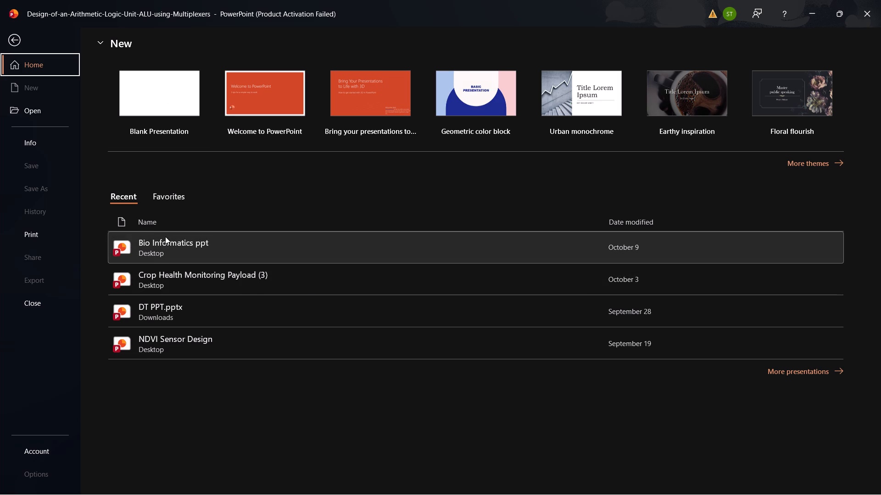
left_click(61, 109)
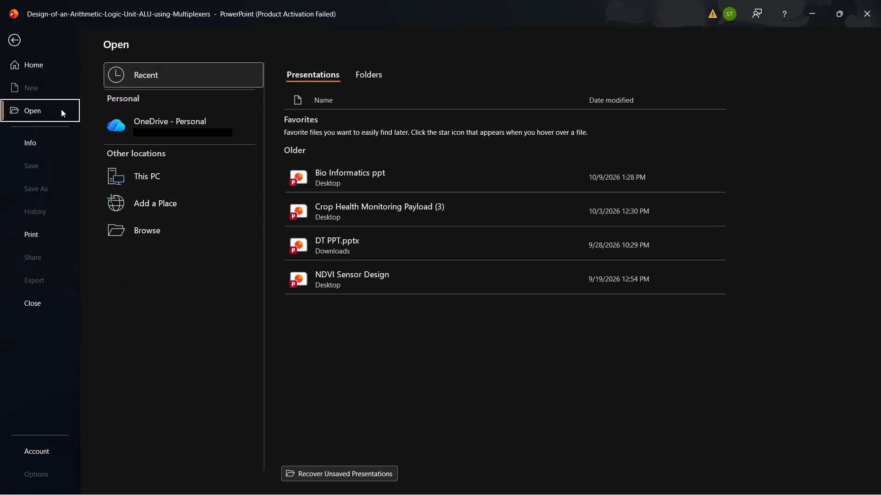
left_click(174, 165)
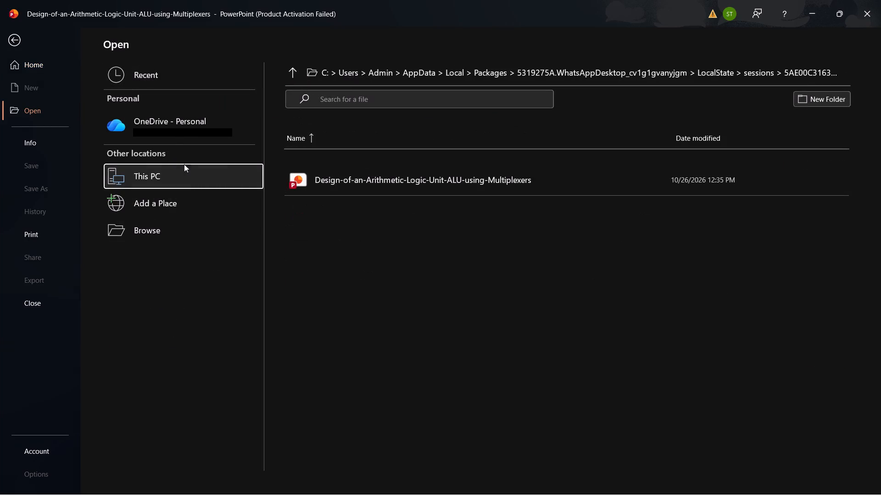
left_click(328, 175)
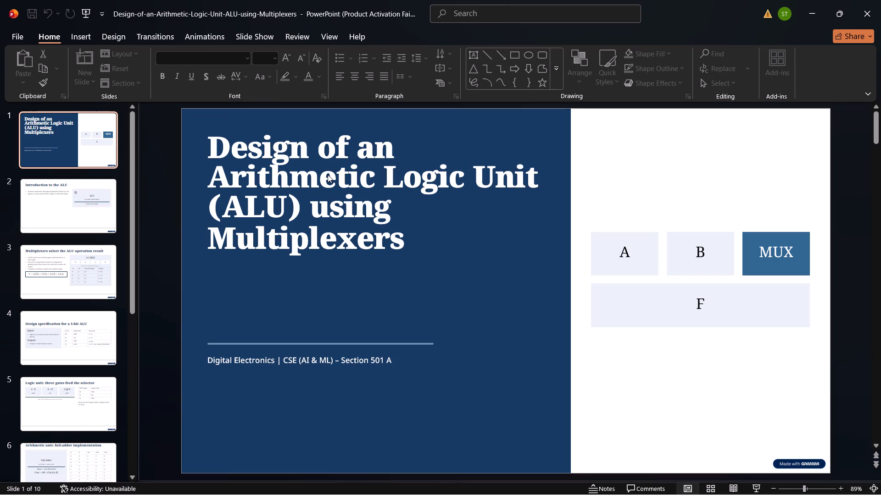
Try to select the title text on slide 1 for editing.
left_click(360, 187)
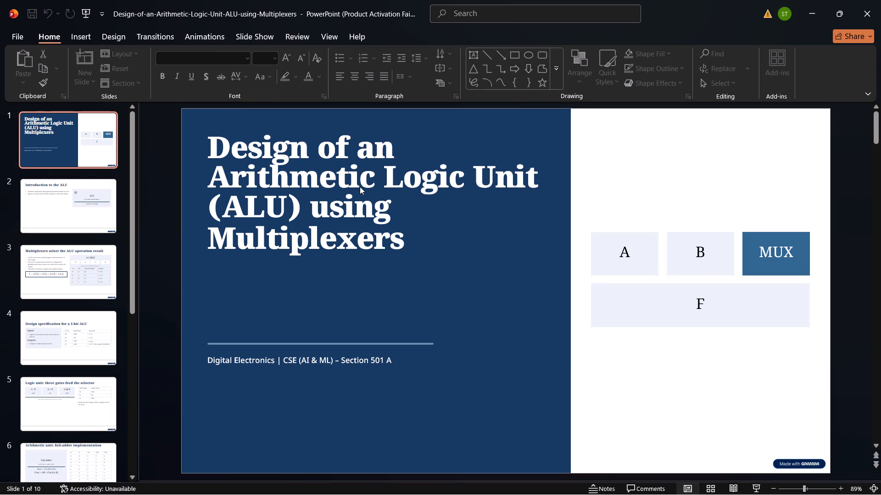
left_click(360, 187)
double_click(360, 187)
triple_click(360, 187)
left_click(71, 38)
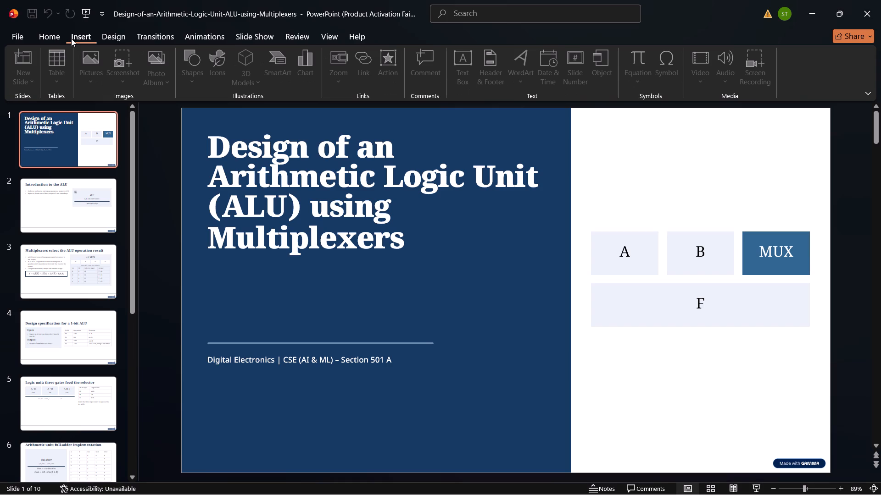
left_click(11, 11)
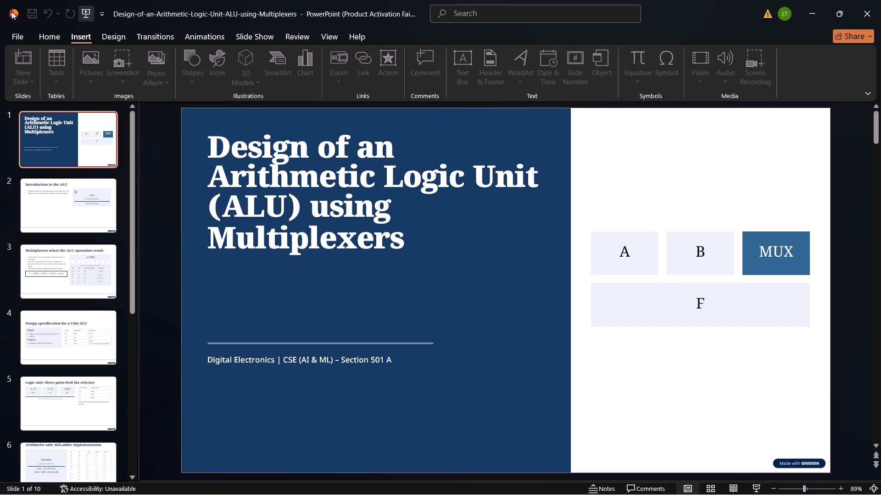
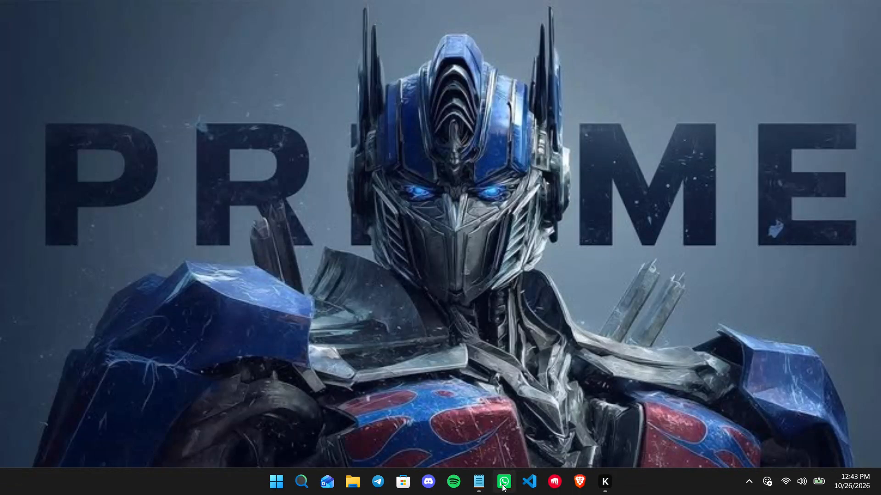
Switch to the Brave browser, search the web for "canav" and open the canva.com features page from the results.
left_click(577, 489)
type("ca")
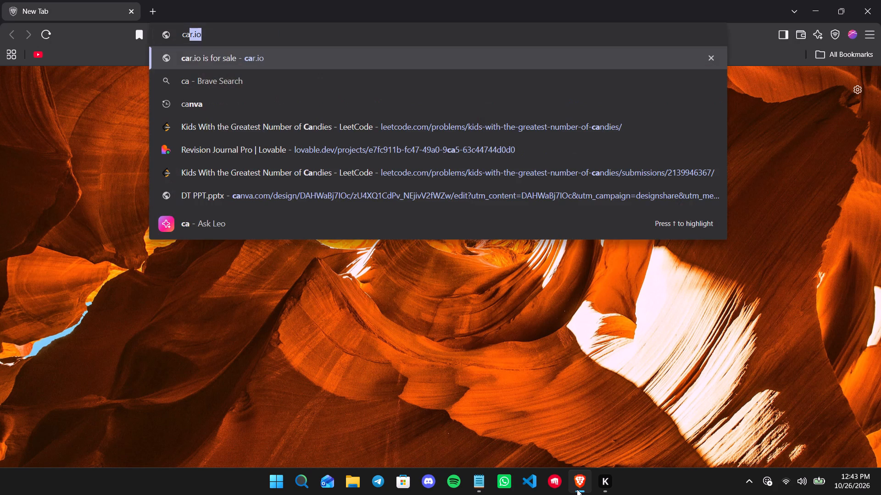
type("va")
key("BackSpace")
key("BackSpace")
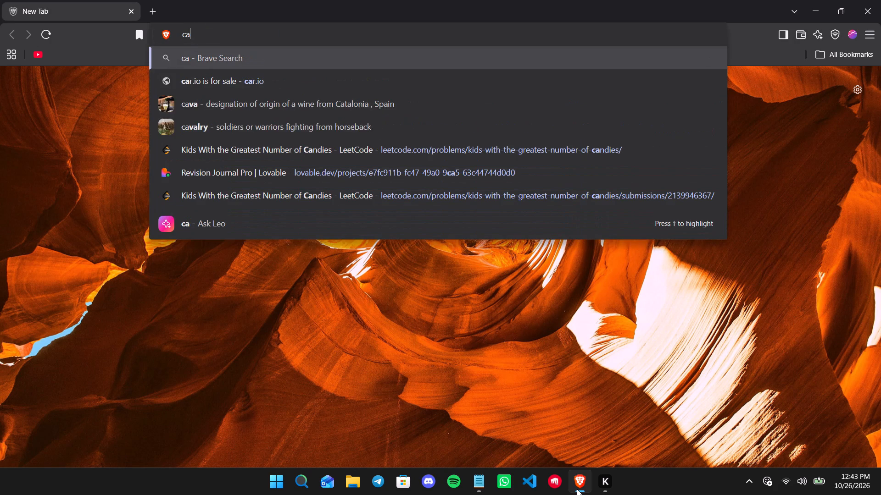
type("nav")
key("Return")
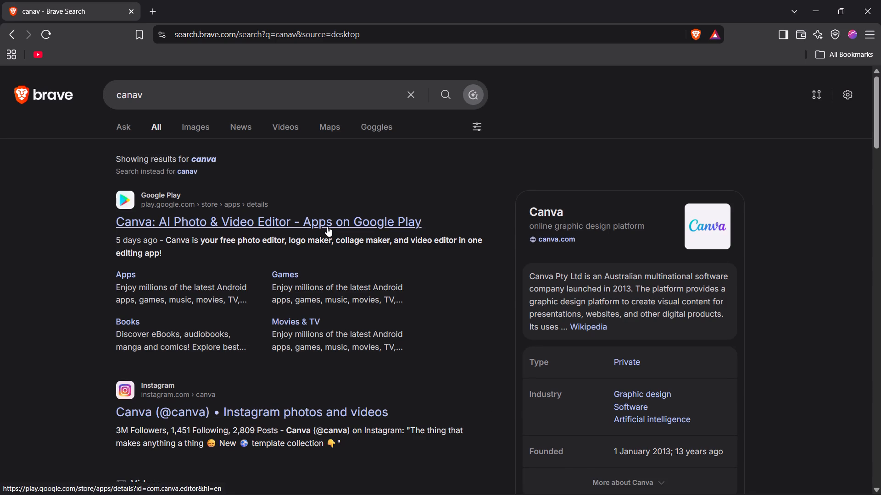
scroll(279, 406, "down", 2)
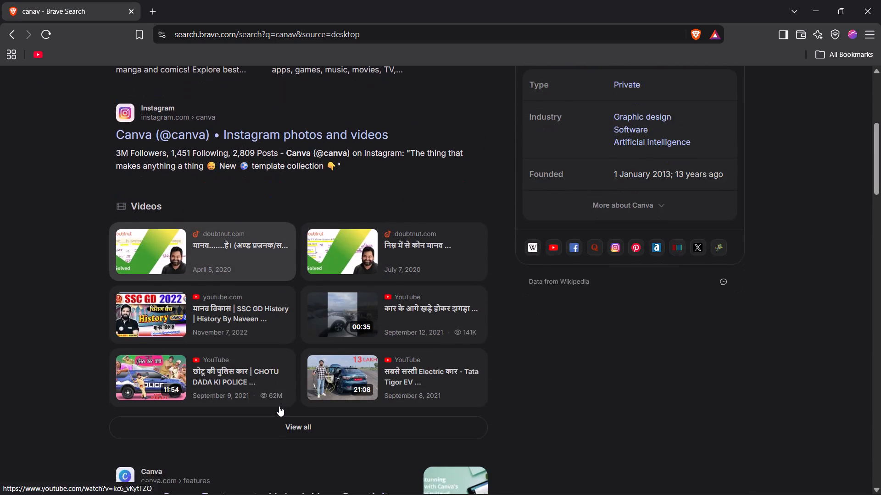
scroll(279, 406, "down", 2)
left_click(267, 368)
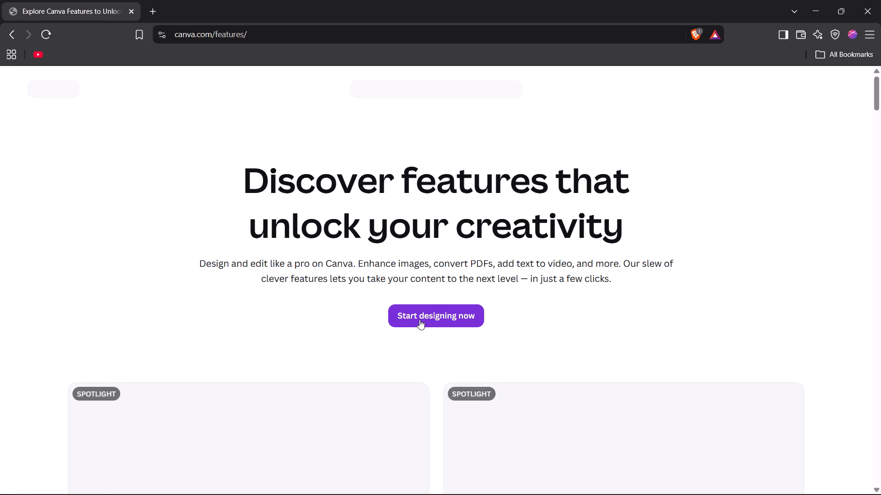
Start designing in Canva from the features page and dismiss the Canva Business trial offer.
left_click(419, 319)
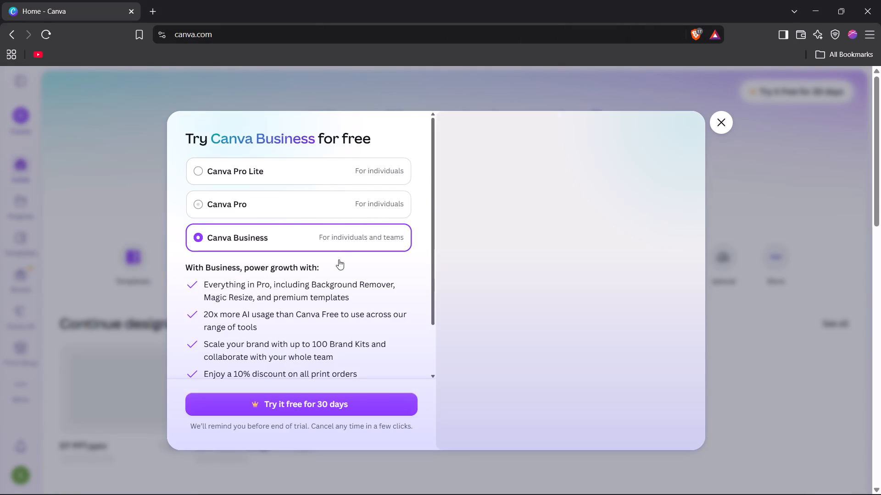
left_click(720, 131)
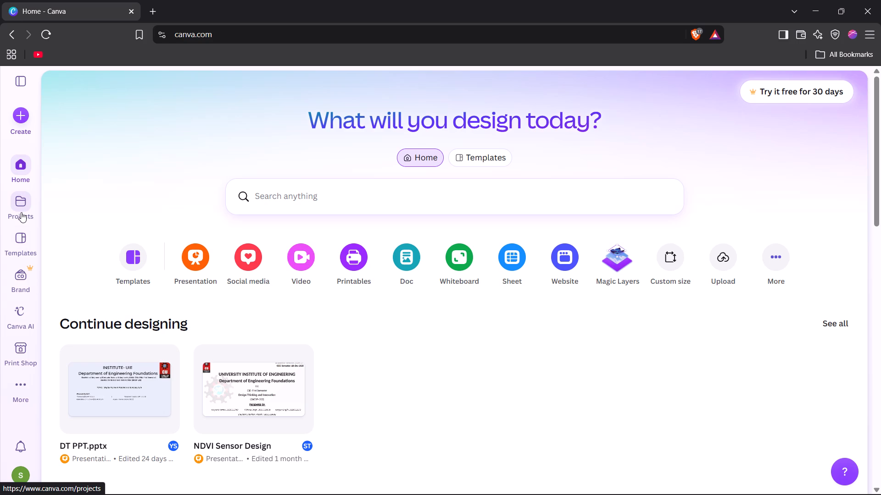
Start a file upload in Canva and open the file chooser to pick a file from the computer.
left_click(726, 266)
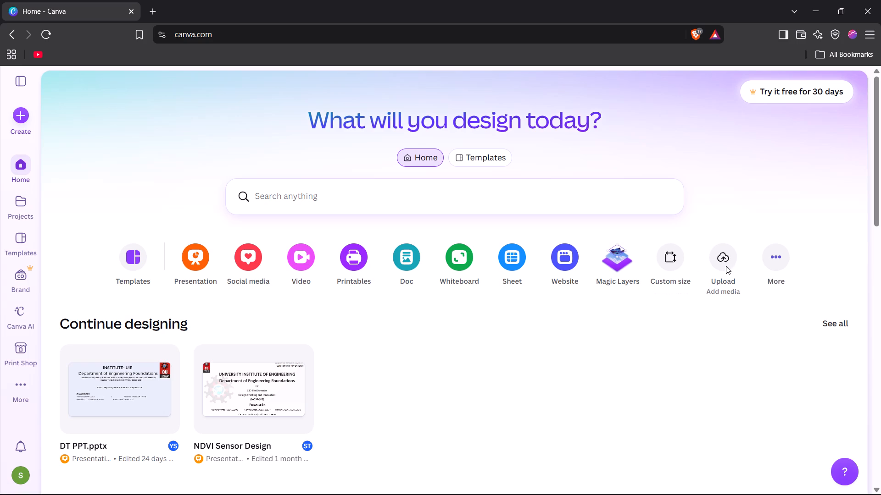
left_click(726, 266)
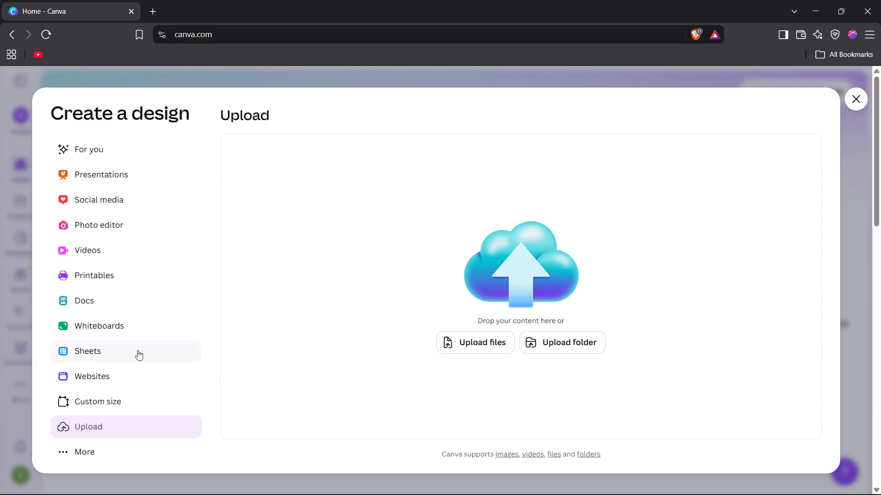
left_click(465, 337)
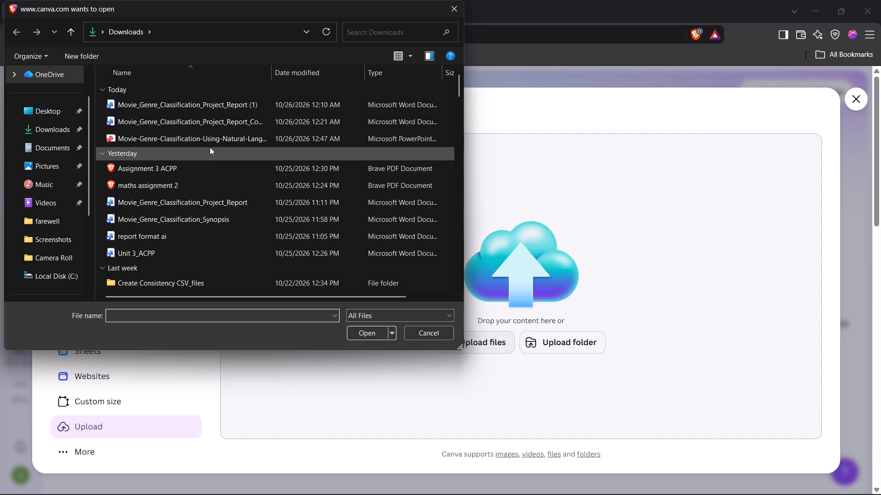
left_click(480, 82)
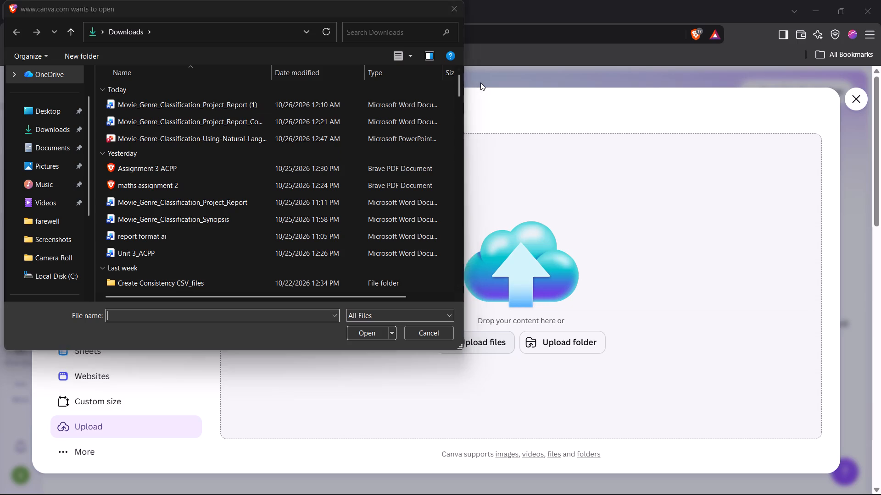
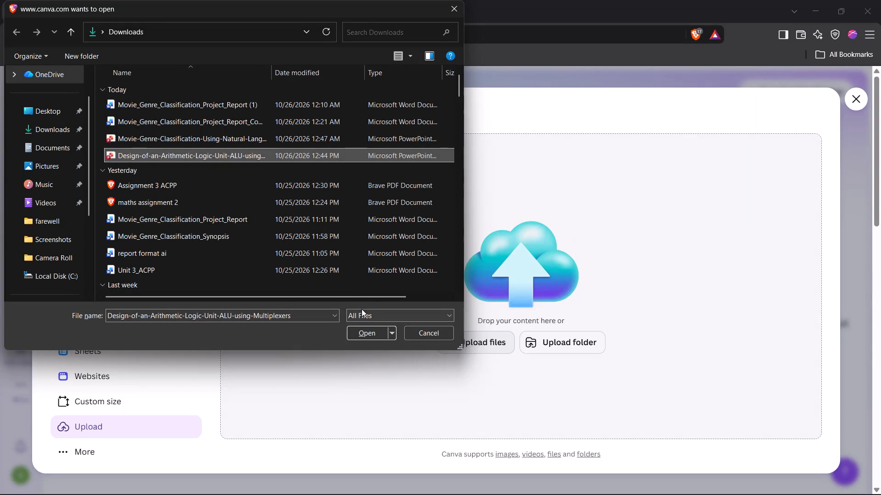
Upload the Design-of-an-Arithmetic-Logic-Unit-ALU-using-Multiplexers presentation from the Downloads folder.
left_click(358, 335)
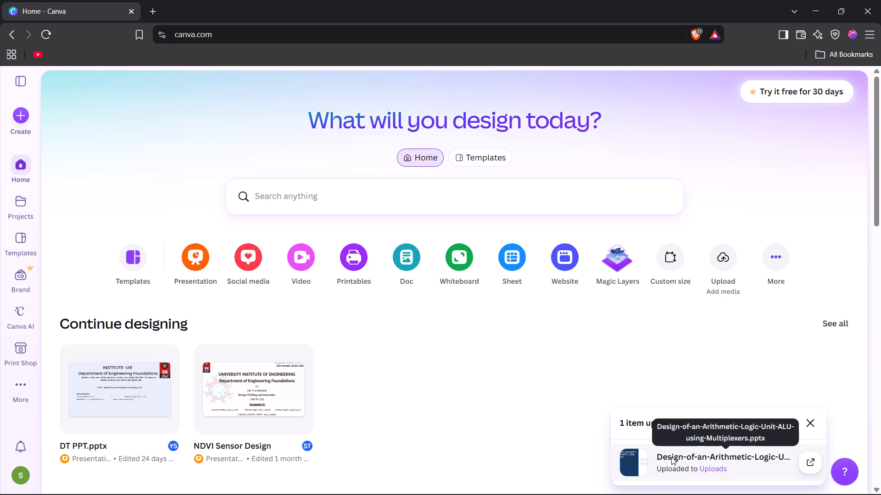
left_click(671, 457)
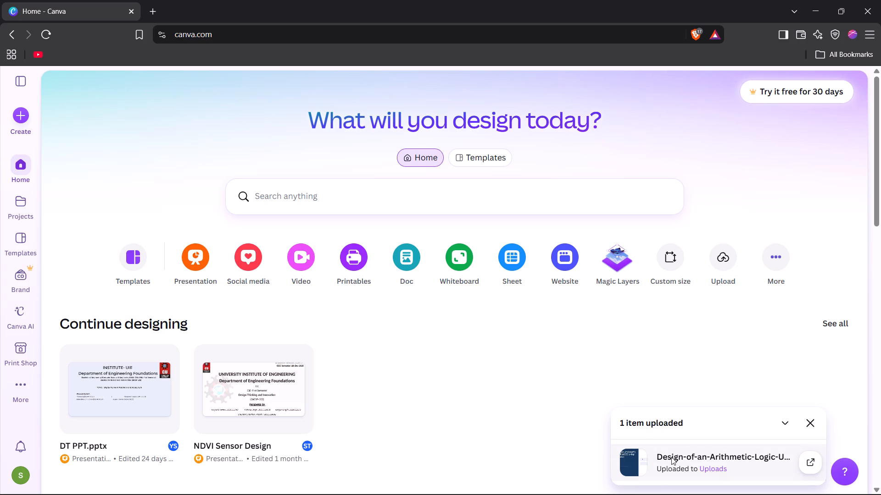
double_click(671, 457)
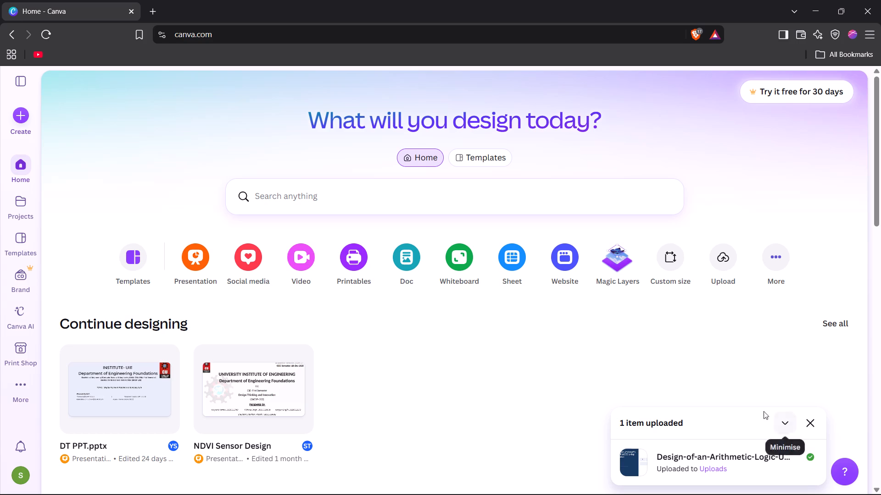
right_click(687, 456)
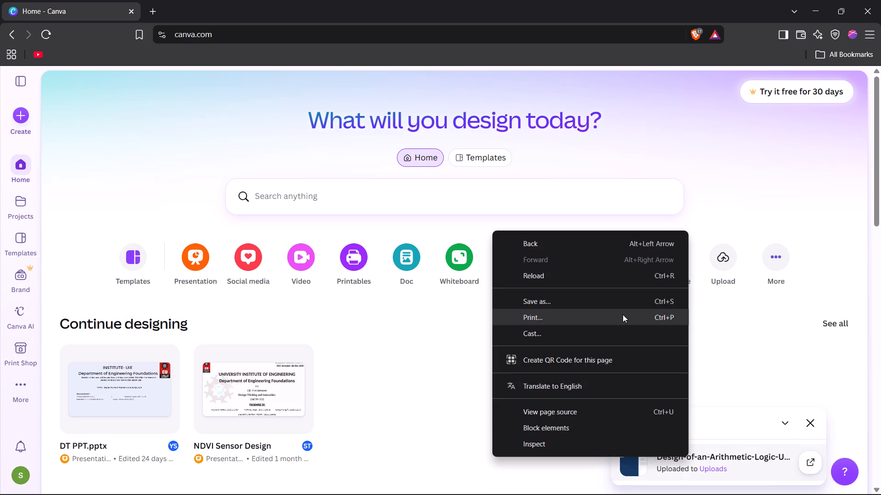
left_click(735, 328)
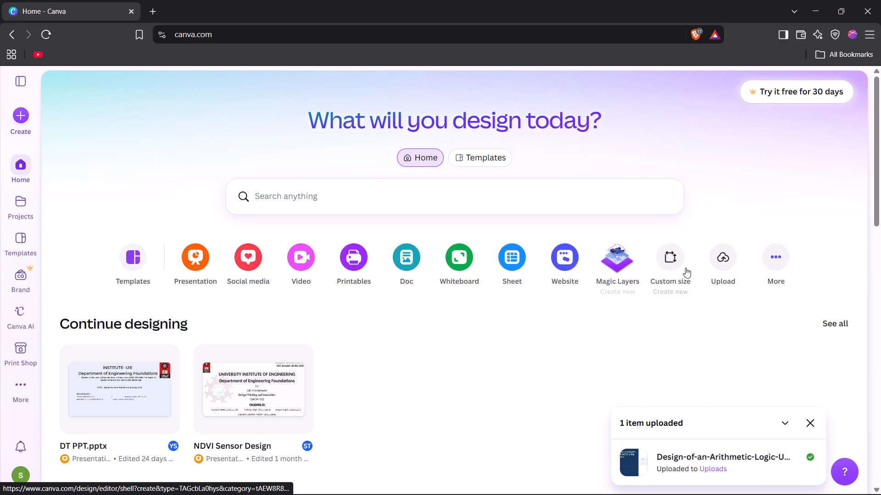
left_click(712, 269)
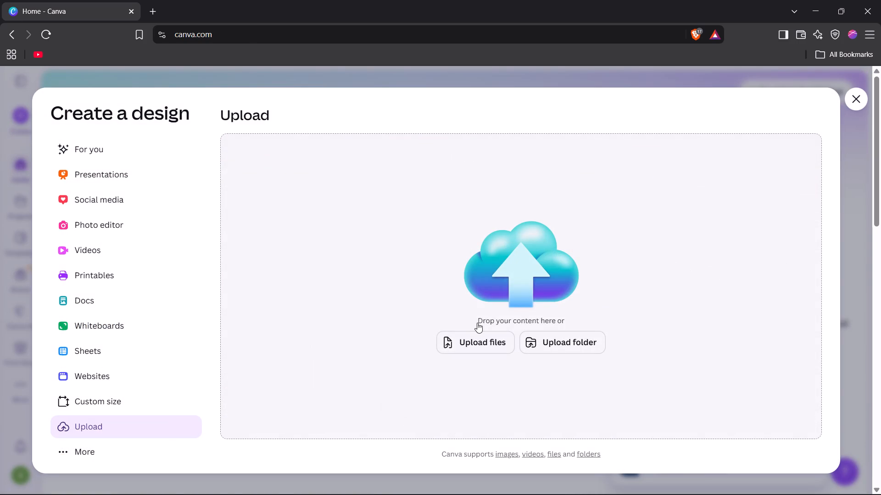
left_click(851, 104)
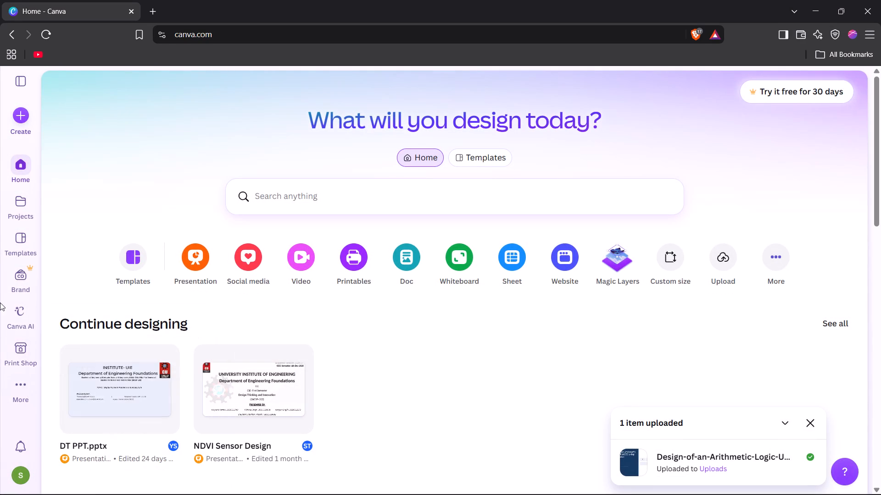
Open the uploaded Design-of-an-Arithmetic-Logic-Unit presentation for editing from the recent projects.
left_click(11, 213)
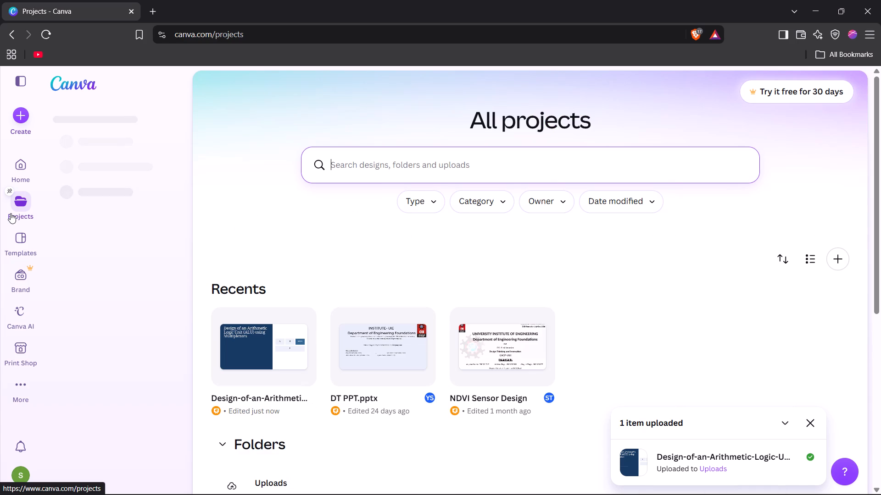
left_click(262, 348)
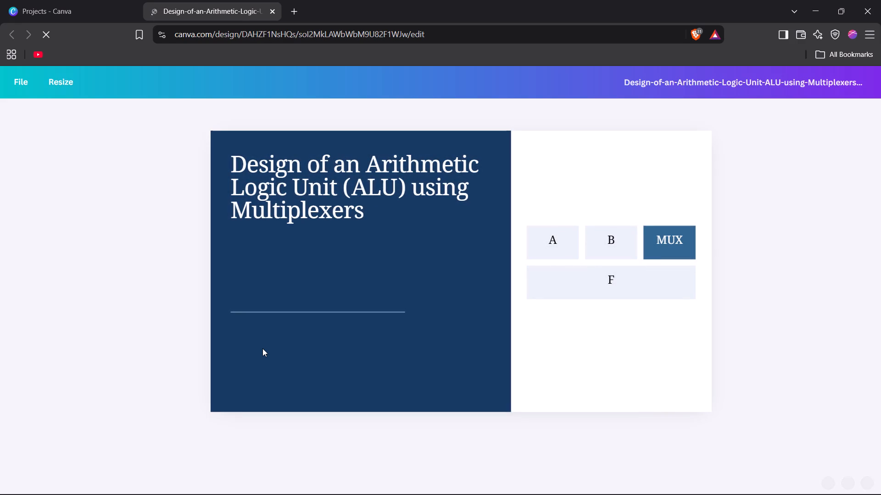
Add a text box to the title slide and replace its placeholder with "Digital Electronics | ".
left_click(252, 322)
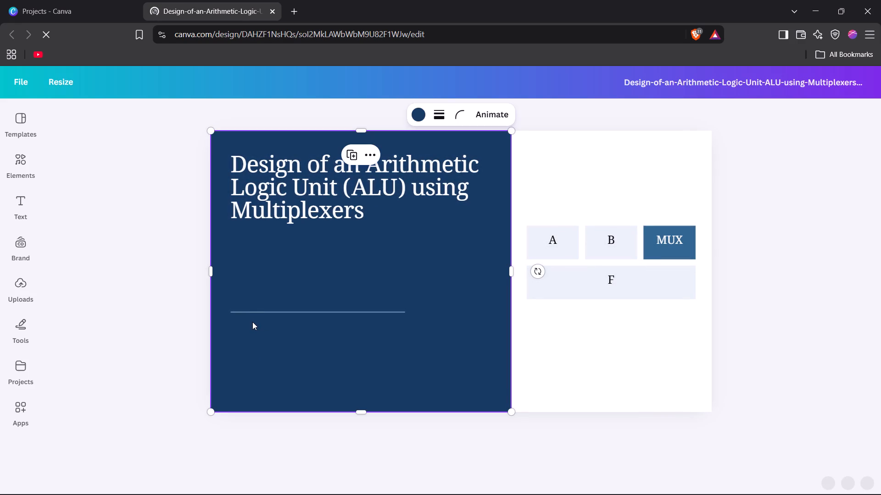
left_click(17, 212)
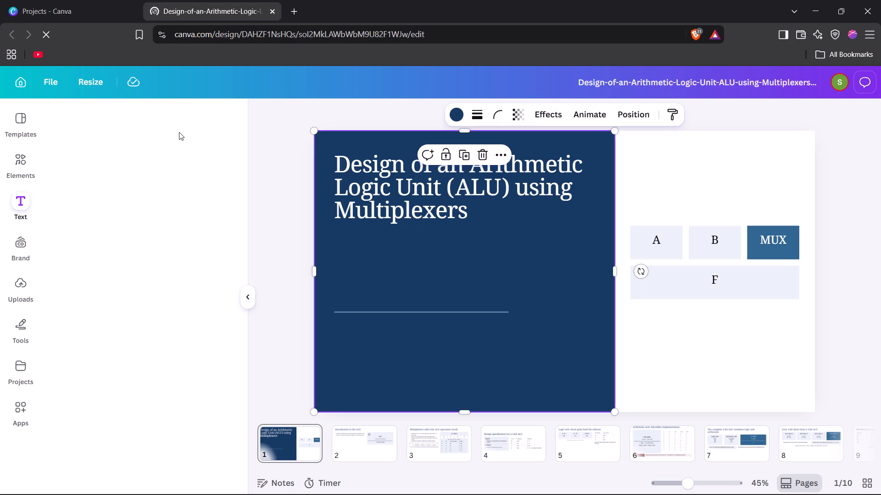
left_click(366, 310)
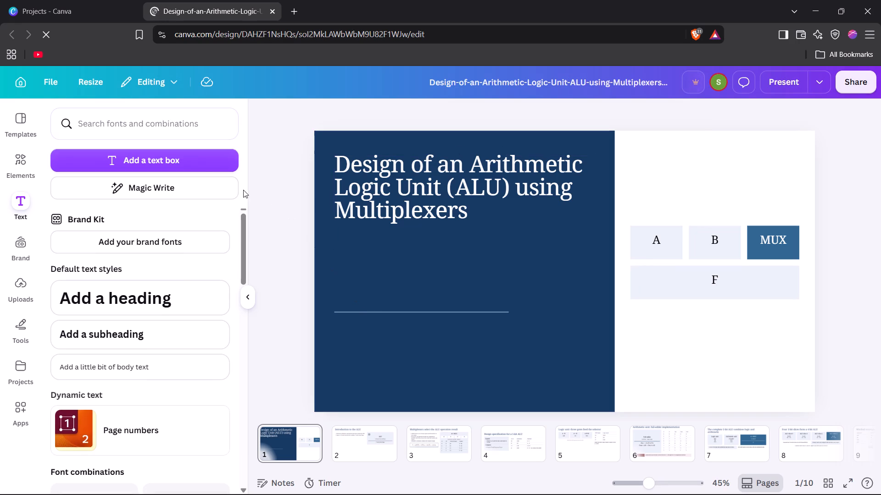
left_click(202, 158)
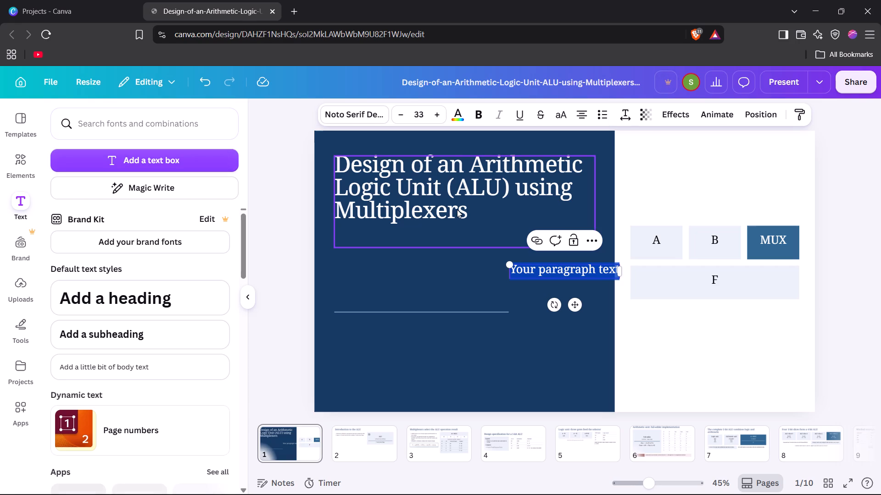
key("BackSpace")
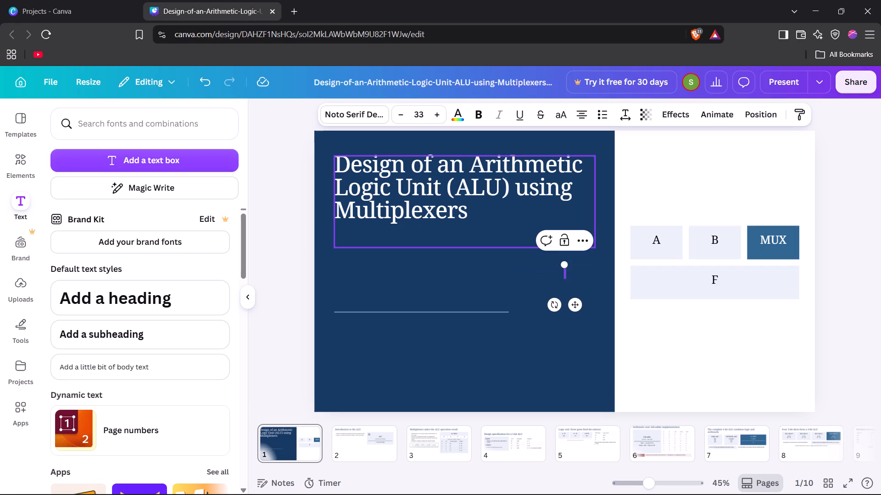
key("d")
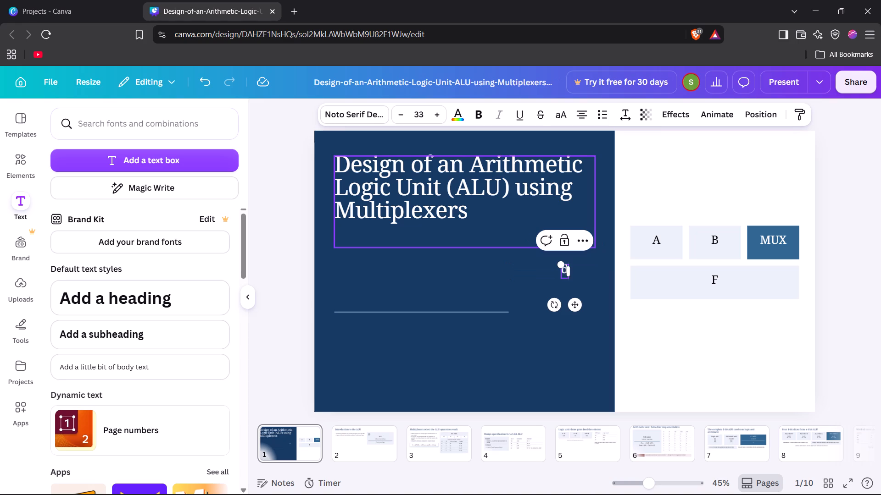
key("BackSpace")
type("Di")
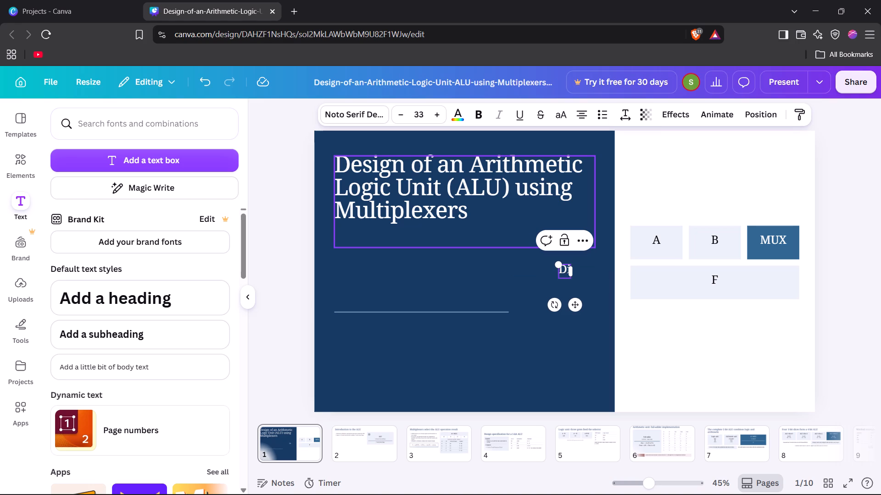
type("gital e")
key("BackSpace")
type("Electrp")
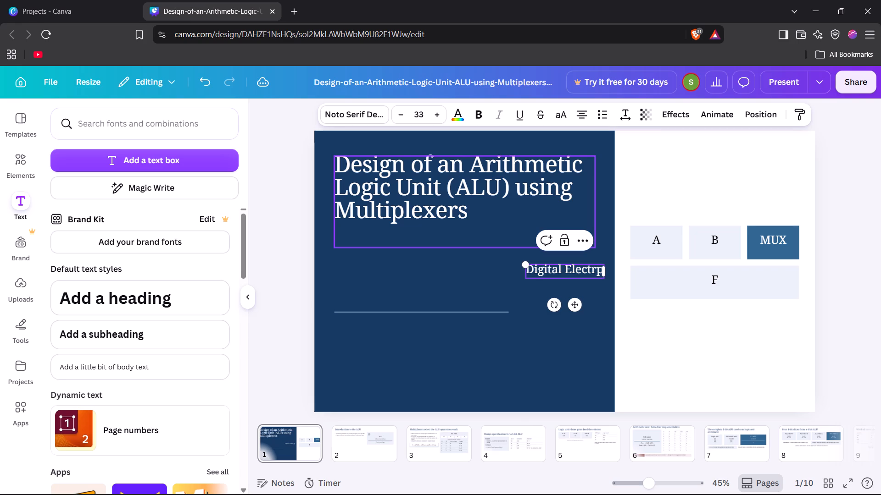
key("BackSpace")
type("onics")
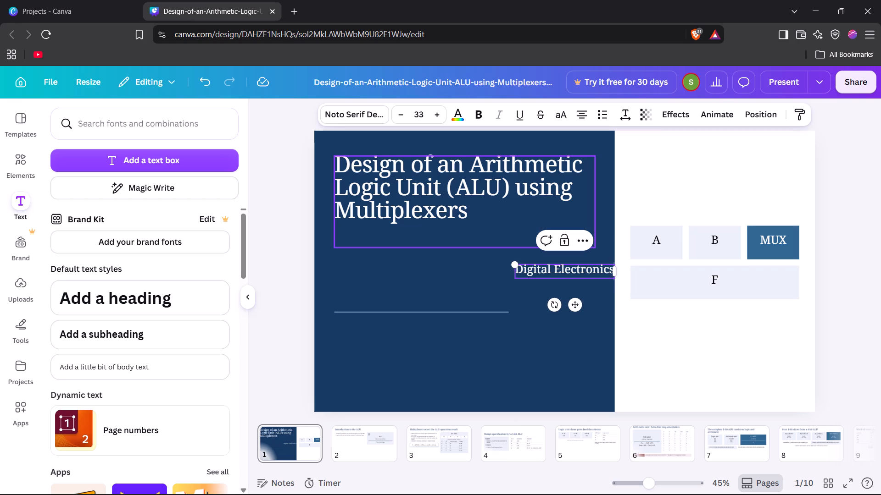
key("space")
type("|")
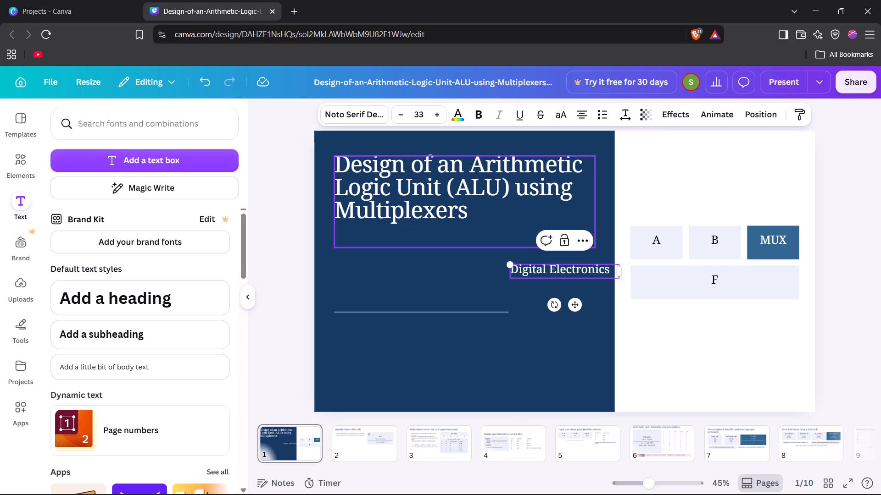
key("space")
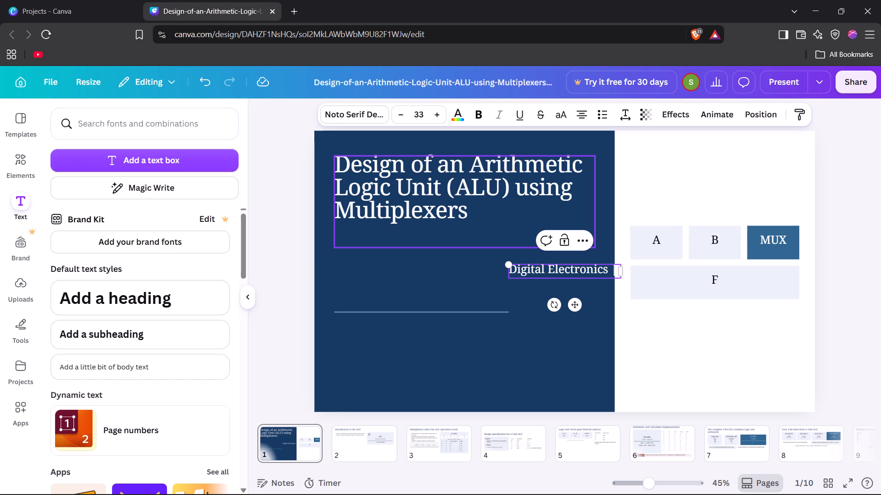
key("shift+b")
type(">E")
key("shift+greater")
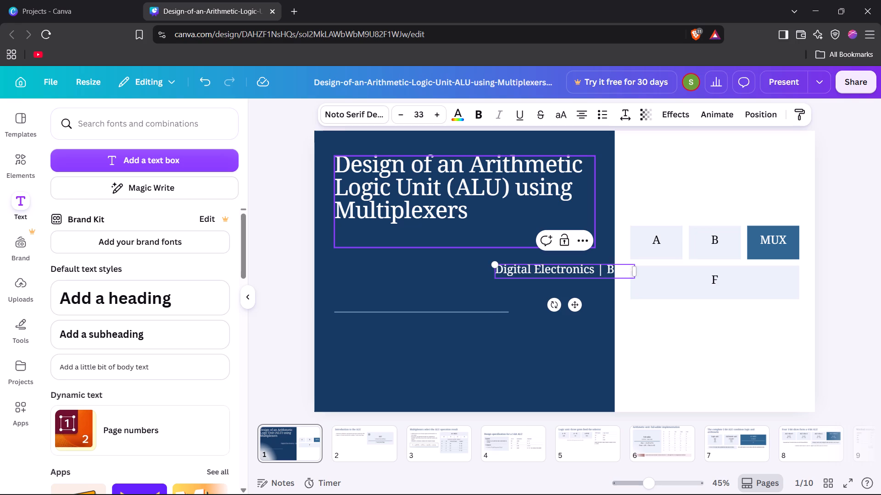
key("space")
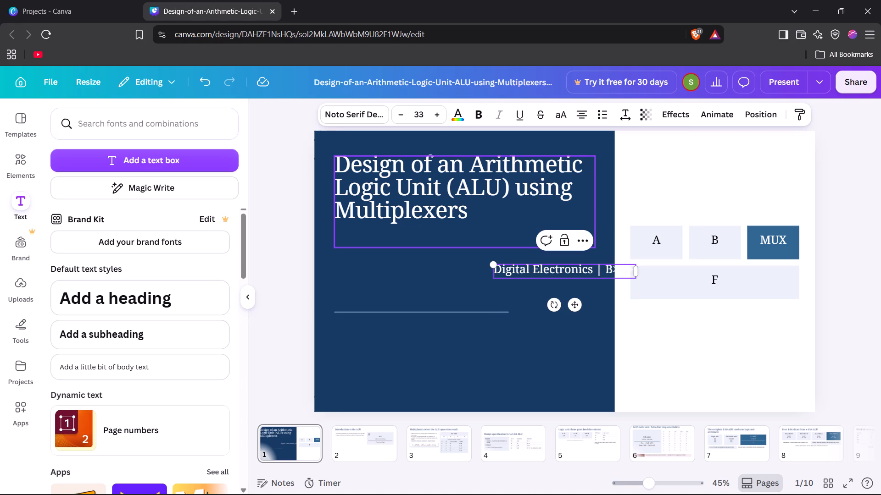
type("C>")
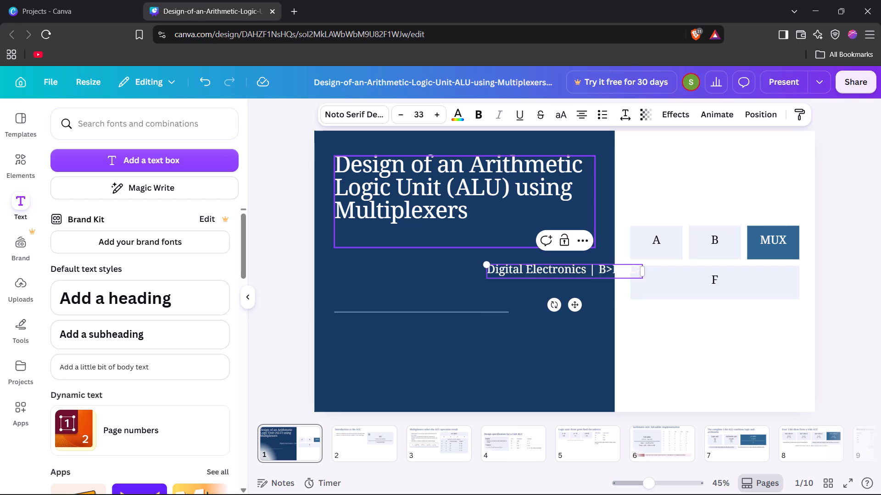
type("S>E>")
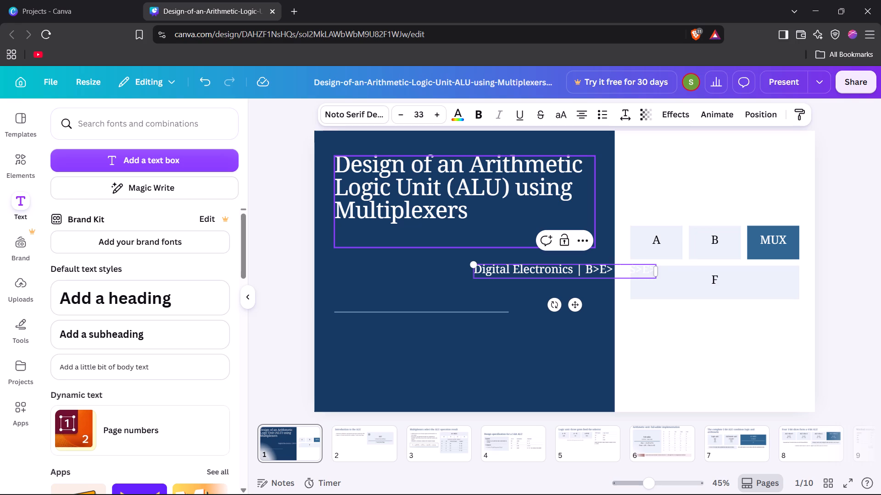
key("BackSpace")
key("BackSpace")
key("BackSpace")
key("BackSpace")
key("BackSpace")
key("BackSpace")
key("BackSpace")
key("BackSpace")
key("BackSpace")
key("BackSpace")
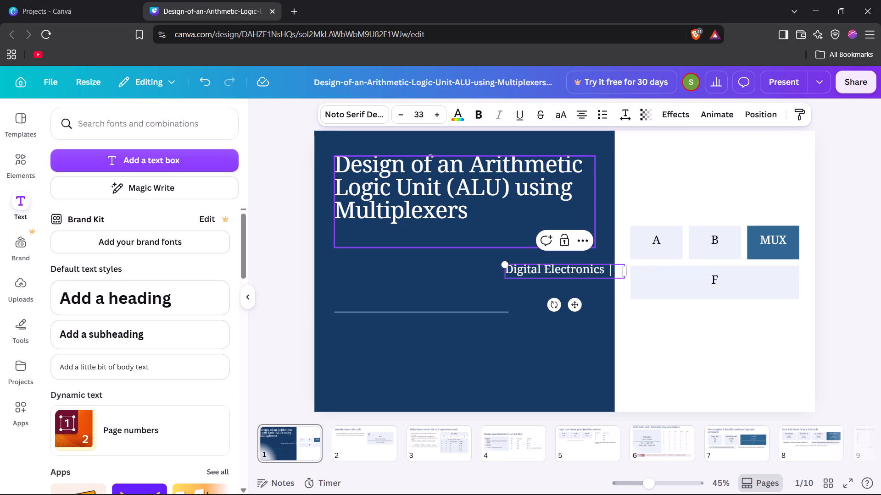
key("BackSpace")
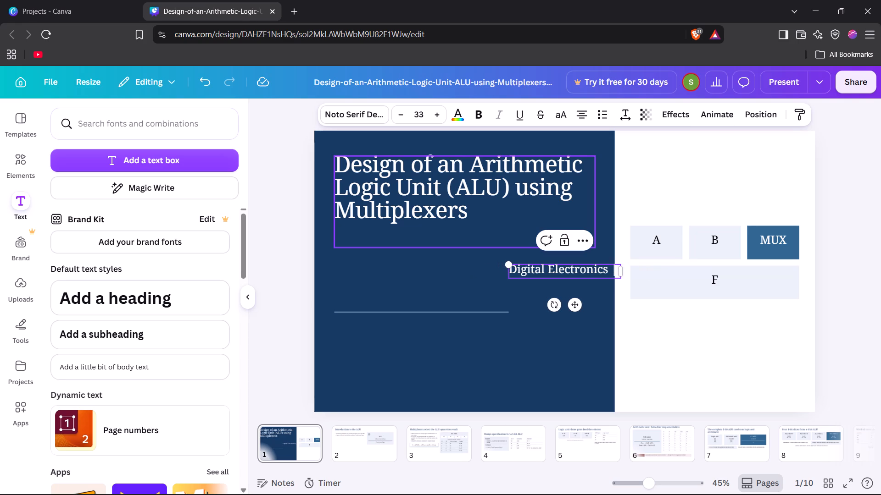
Append "B.E. C.S.e." after the separator in the new text box.
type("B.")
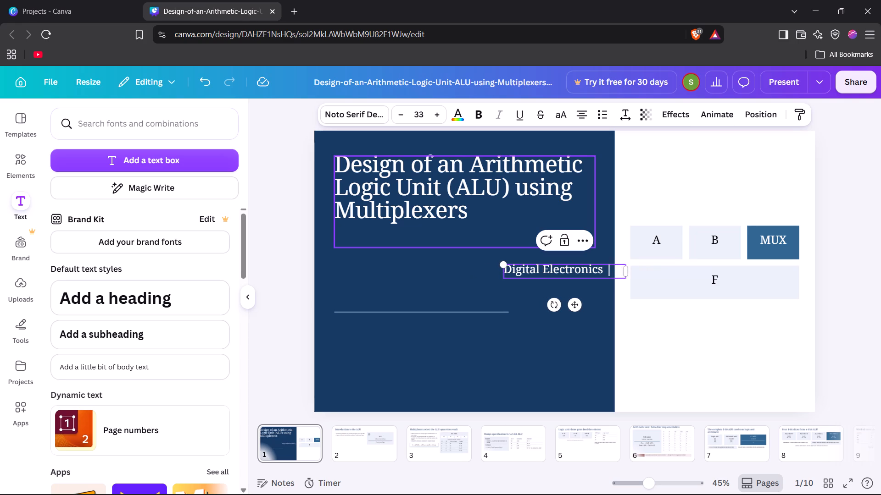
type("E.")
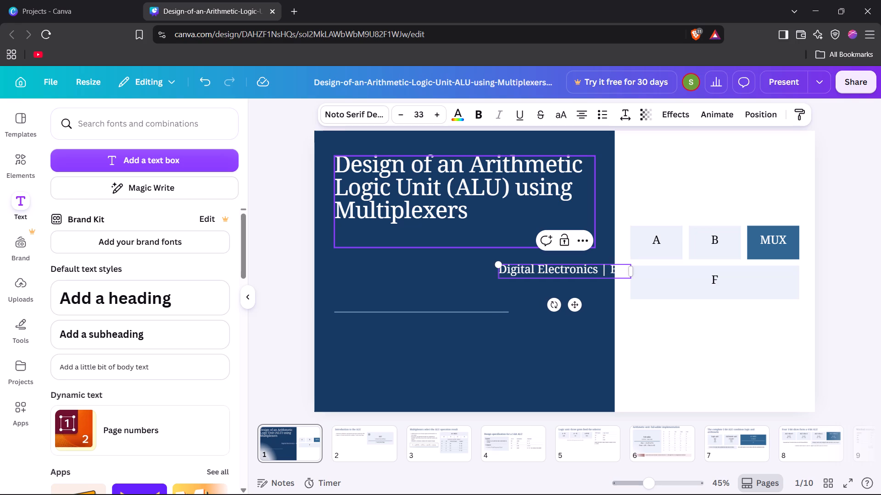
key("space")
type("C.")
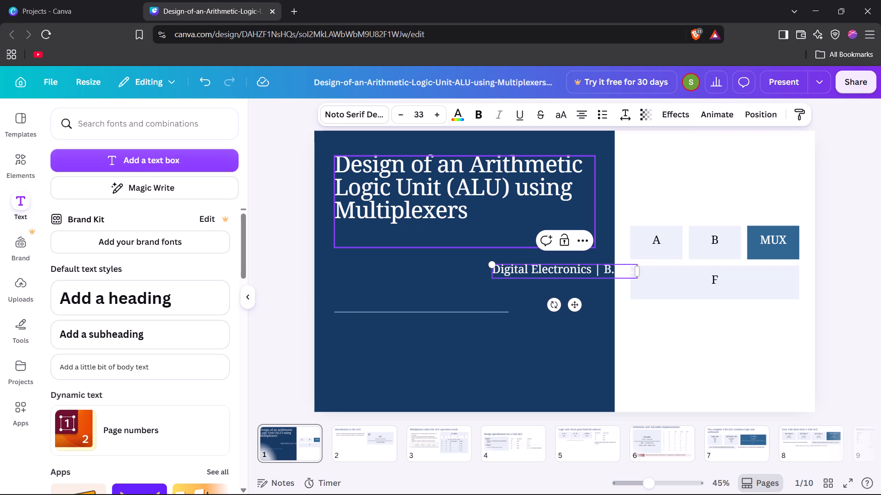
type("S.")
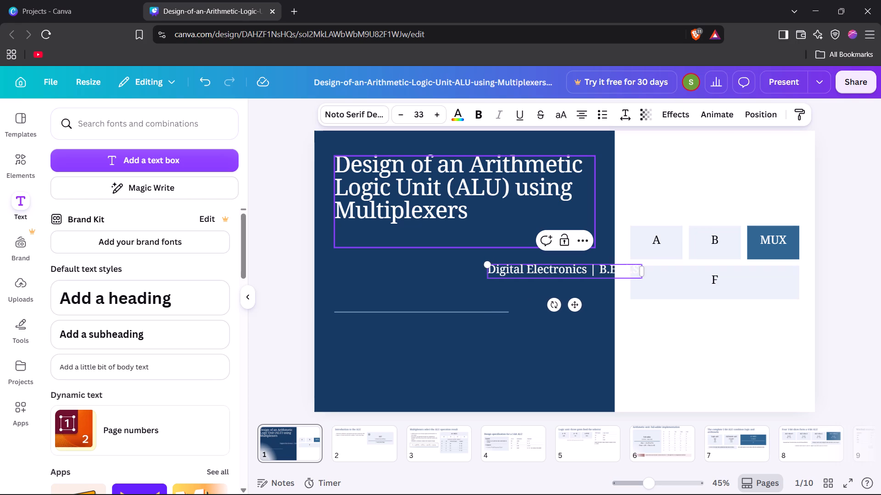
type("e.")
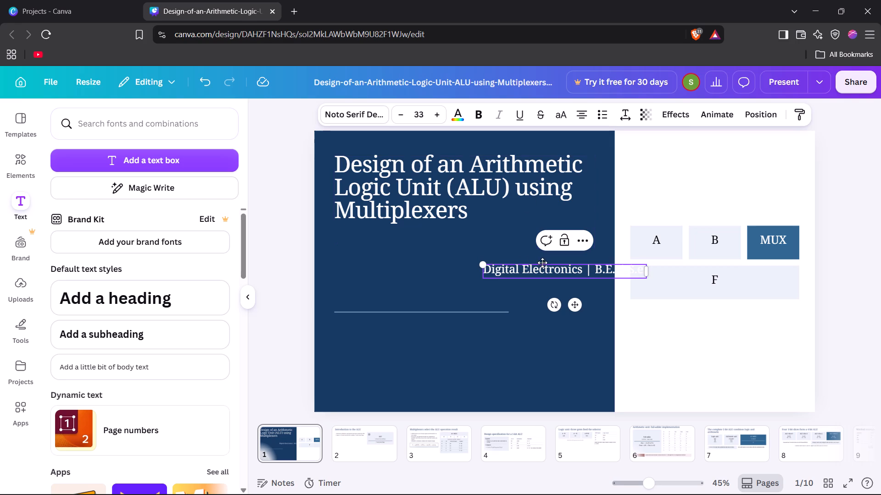
Move the "Digital Electronics" text box onto the blue area, just above the thin divider line.
left_click_drag(548, 262, 452, 288)
Correct the end of the subtitle on the title slide so the programme reads "B.E. C.S.E.".
left_click(546, 294)
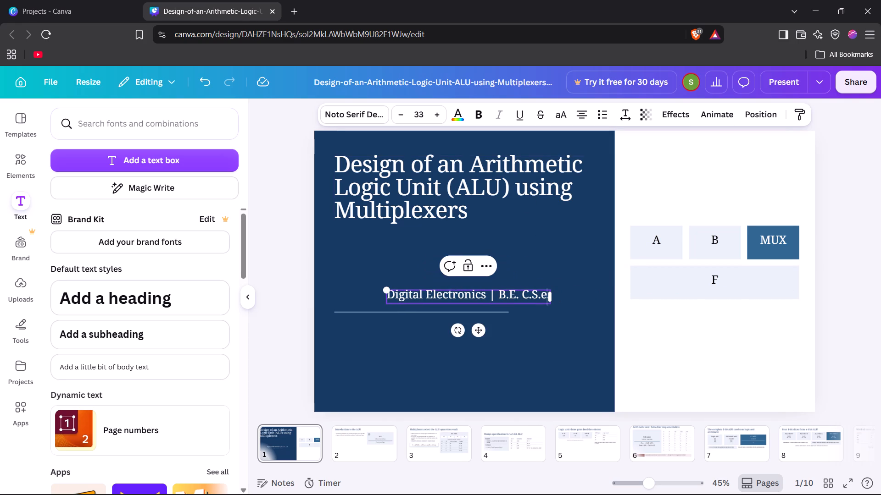
key("BackSpace")
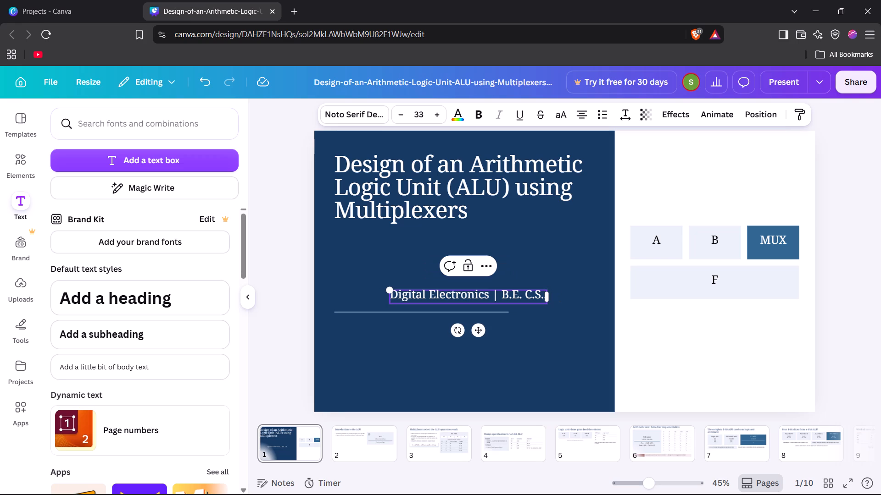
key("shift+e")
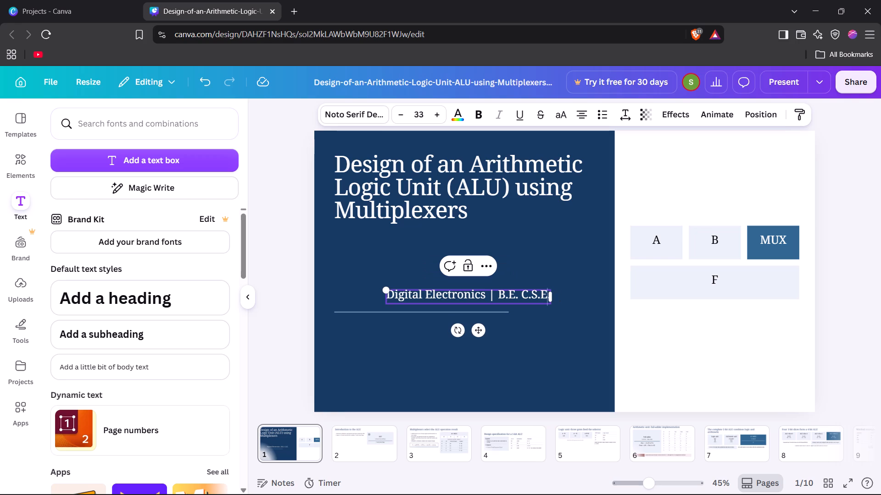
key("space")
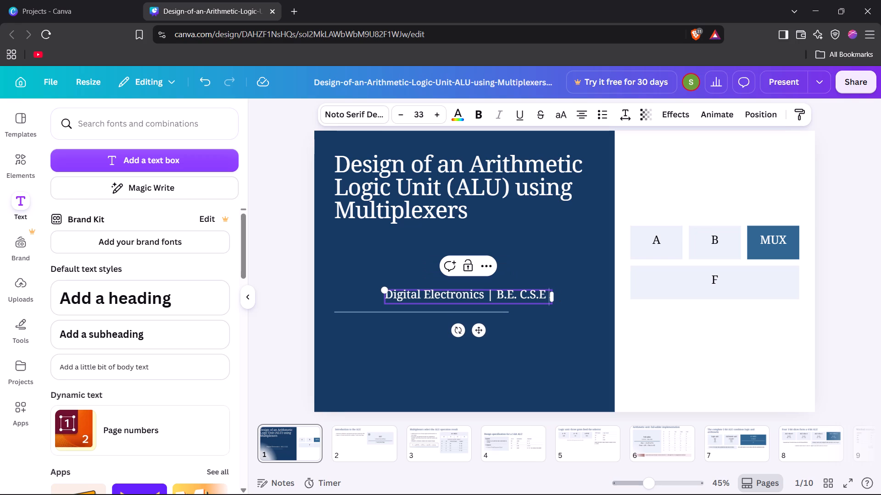
key("BackSpace")
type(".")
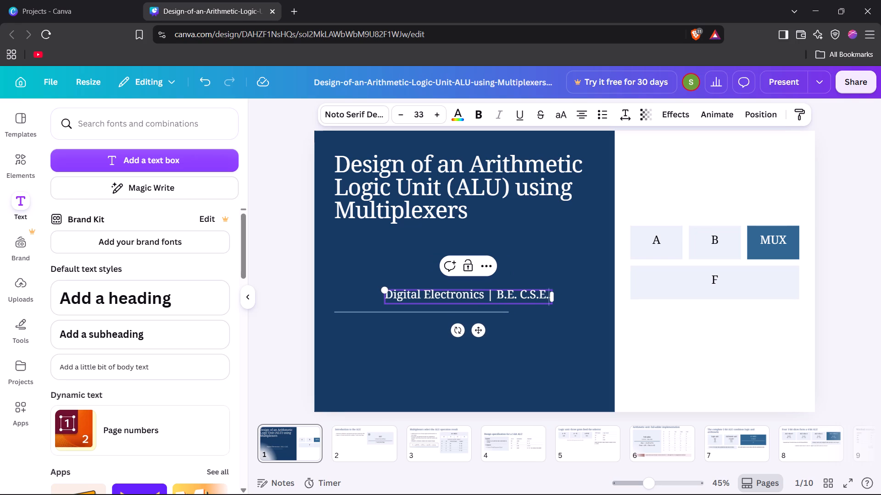
Append a " | " separator and the student's full name after "B.E. C.S.E." in the subtitle.
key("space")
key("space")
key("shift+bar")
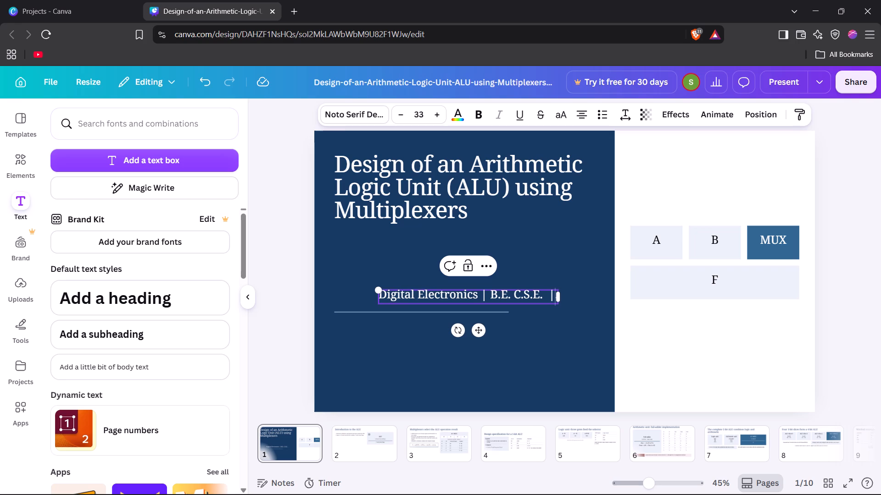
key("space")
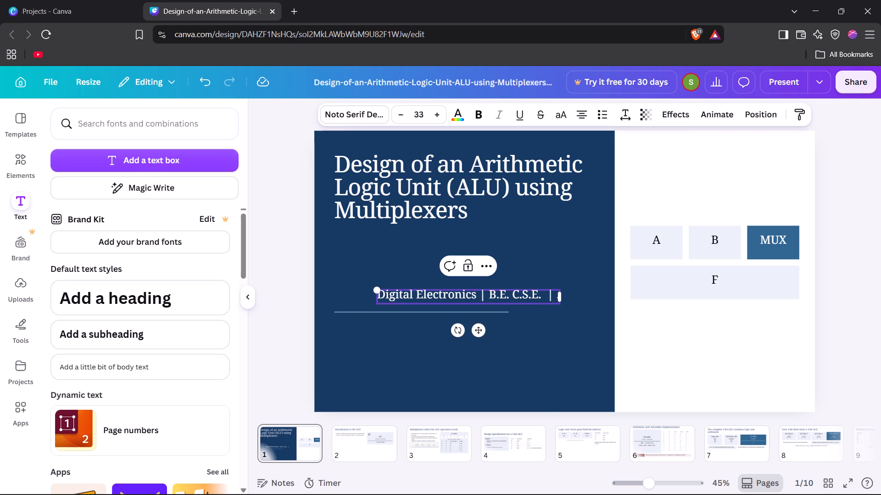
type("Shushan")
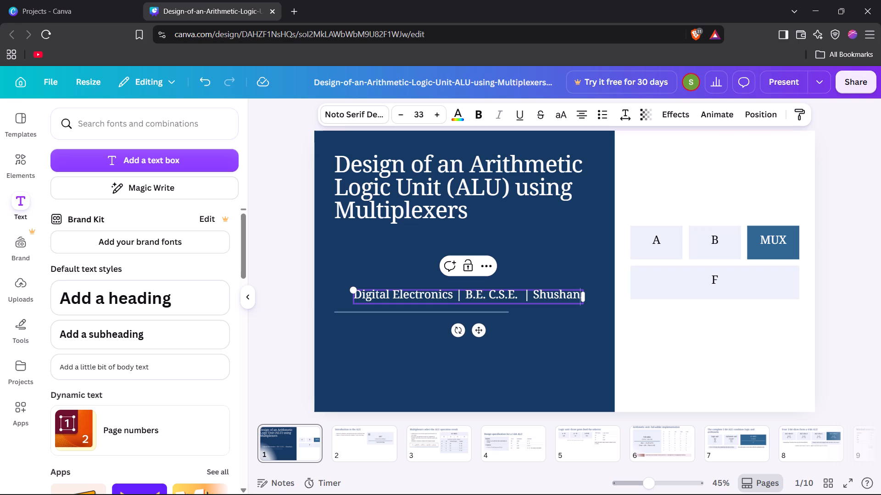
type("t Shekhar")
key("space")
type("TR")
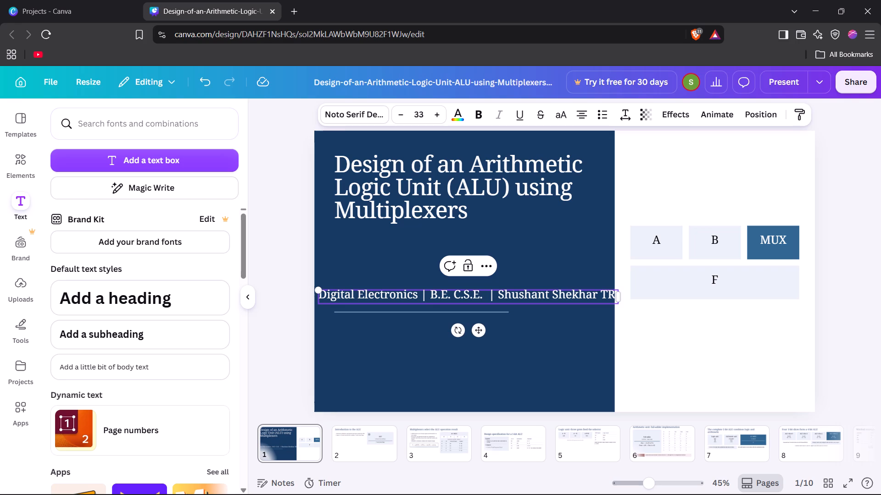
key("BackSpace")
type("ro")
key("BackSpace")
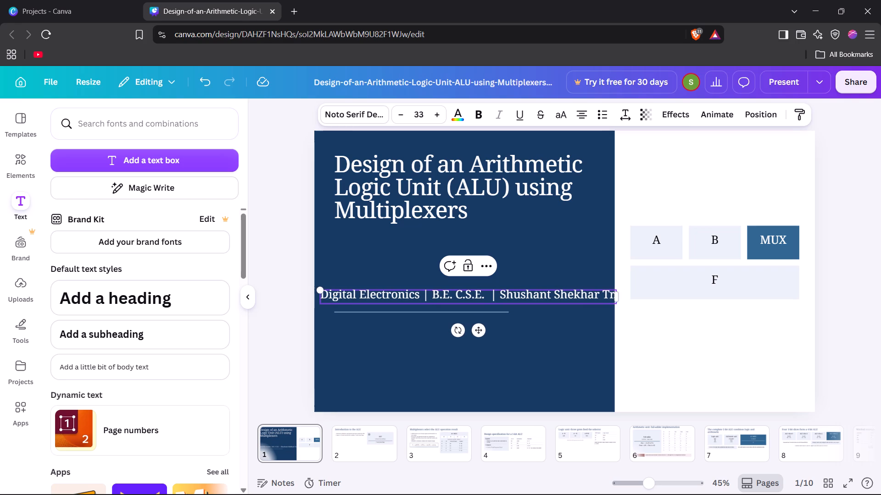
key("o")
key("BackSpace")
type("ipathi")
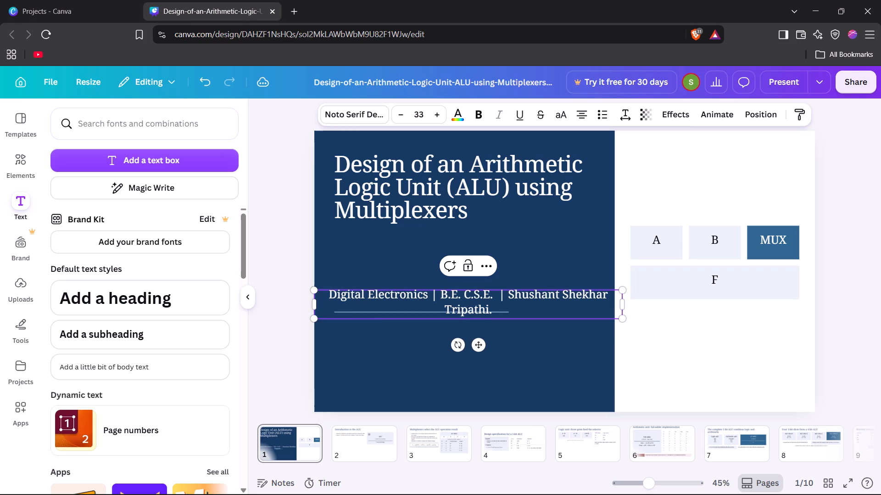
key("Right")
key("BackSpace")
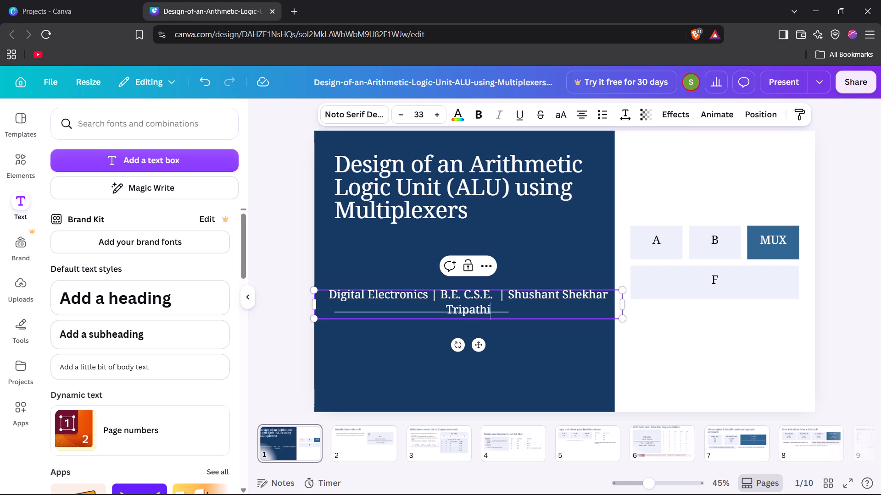
Add the student's ID number in parentheses after the name in the subtitle.
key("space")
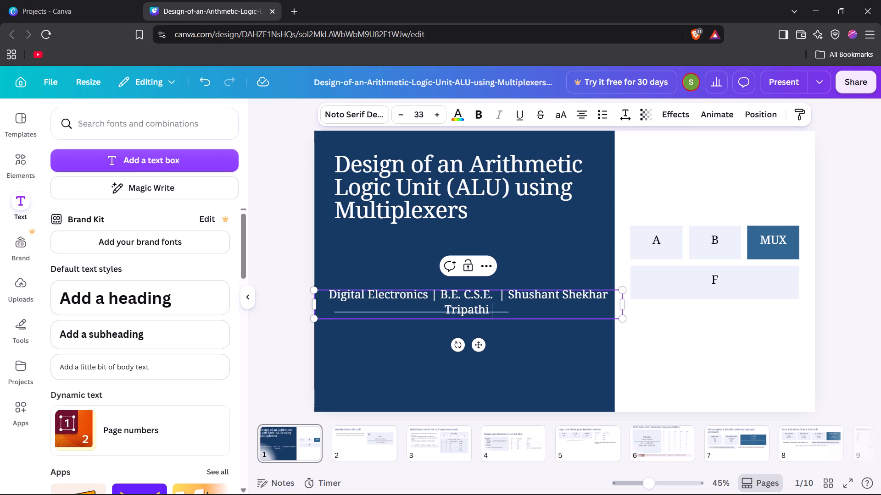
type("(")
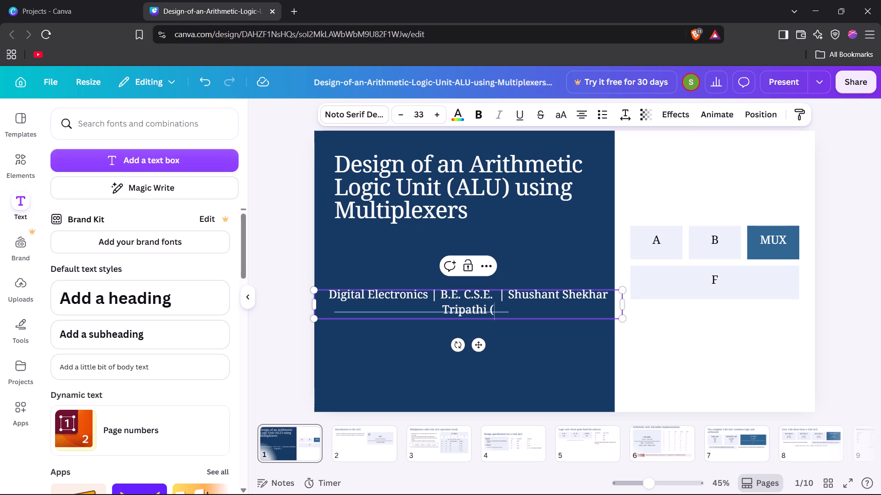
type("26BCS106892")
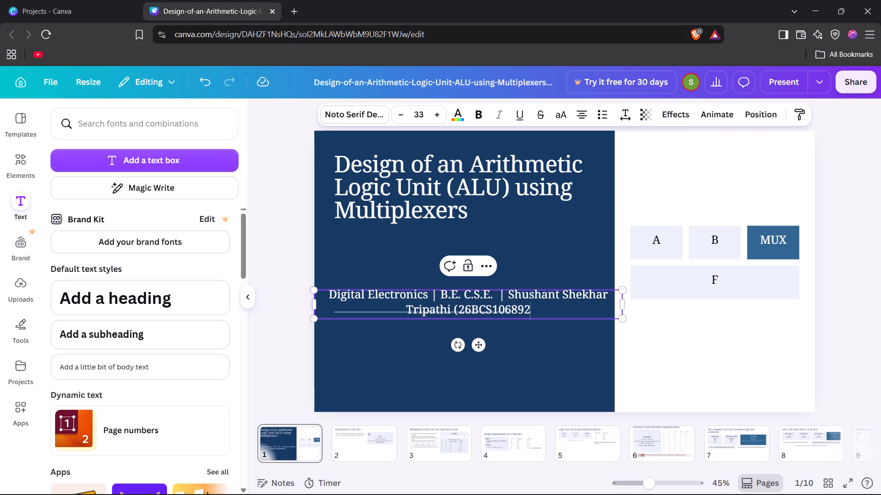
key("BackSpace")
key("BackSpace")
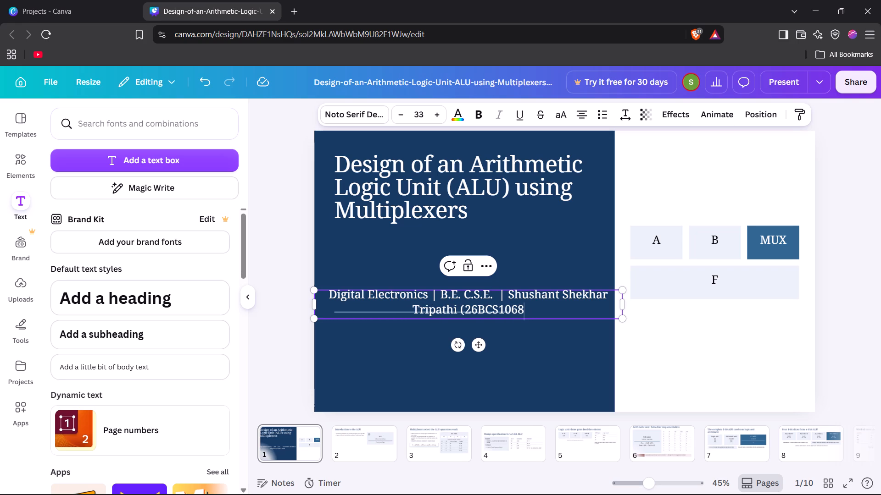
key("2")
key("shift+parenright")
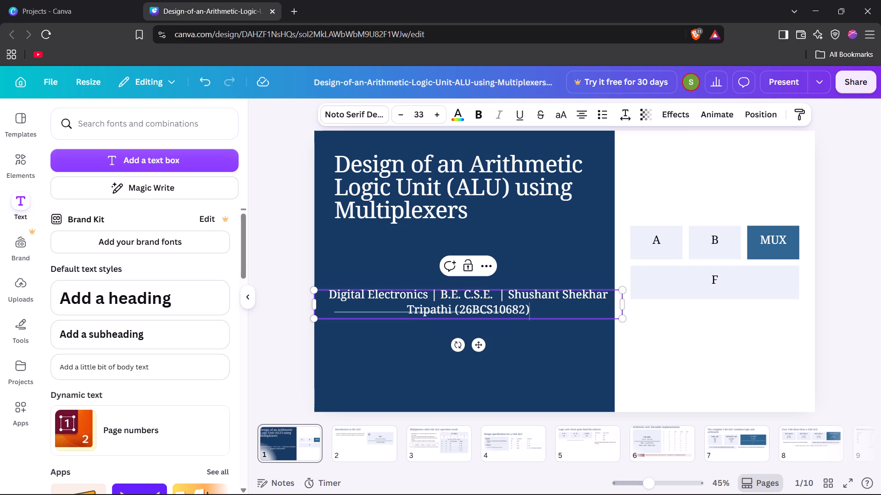
Replace the separator after "B.E. C.S.E." with a line break so the student's name and ID start a second line.
left_click(503, 295)
key("BackSpace")
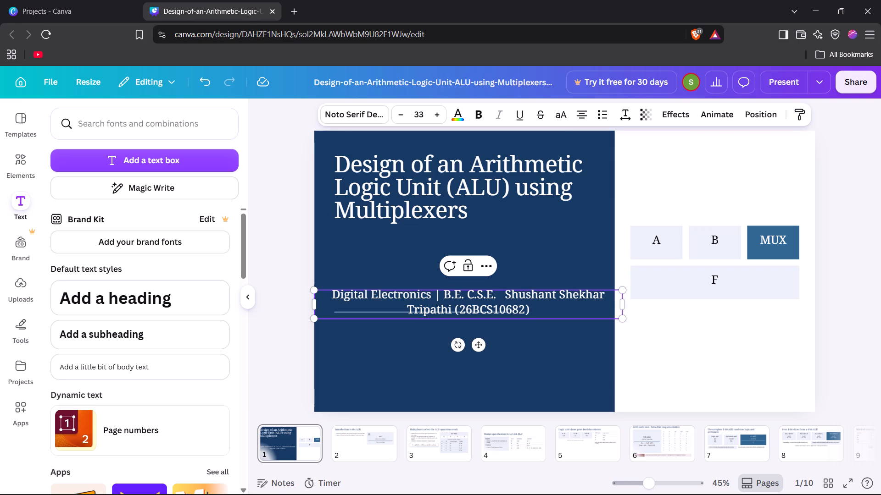
key("Return")
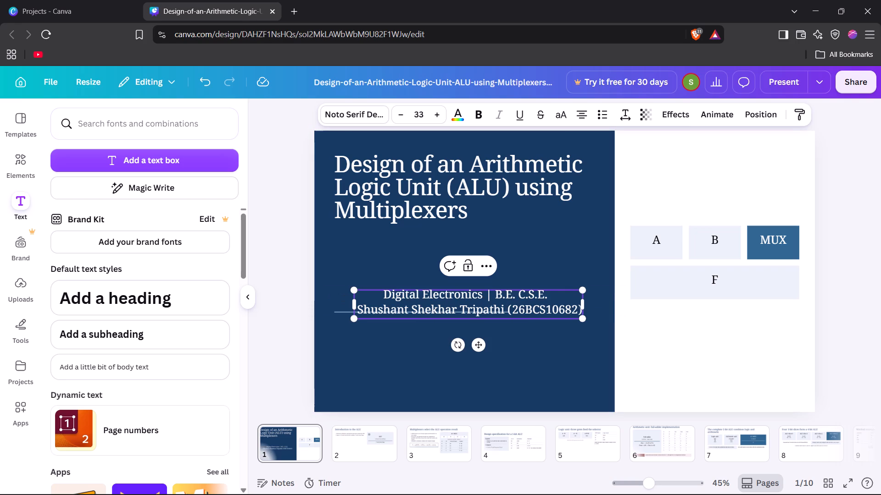
Delete the thin divider line running behind the subtitle on the title slide.
left_click(339, 313)
left_click(339, 310)
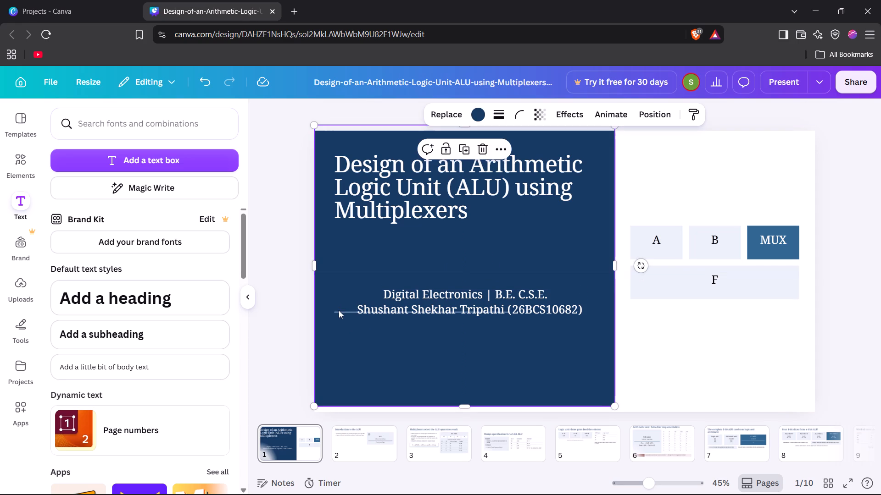
left_click(339, 311)
left_click(339, 311)
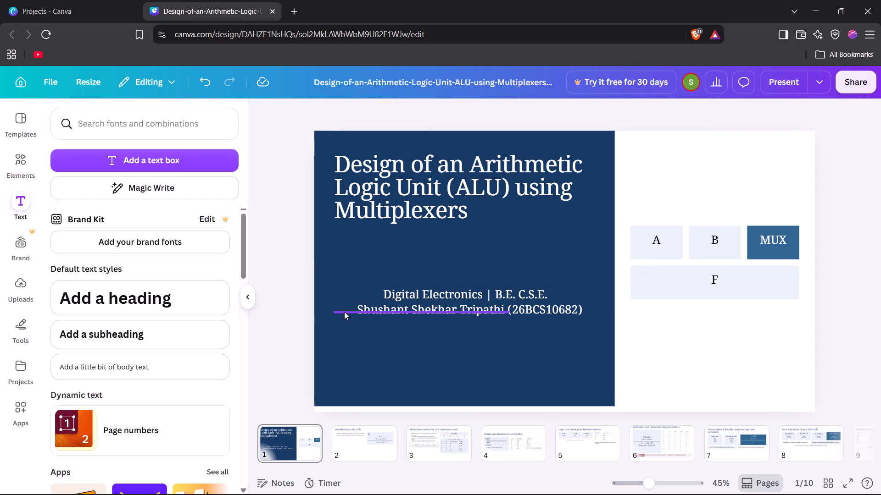
left_click(346, 310)
right_click(346, 310)
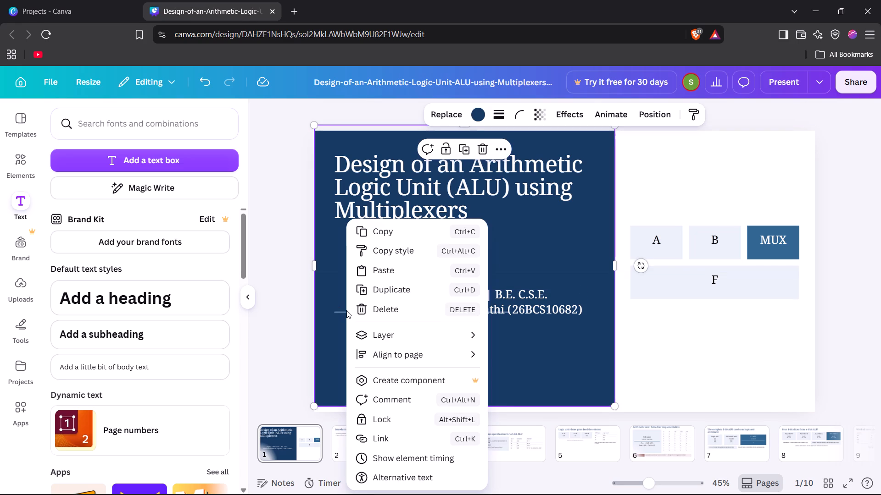
left_click(324, 328)
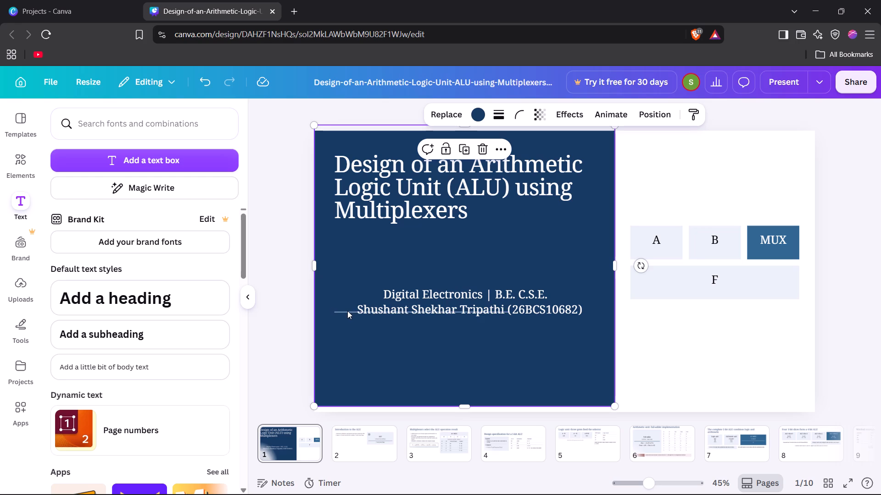
right_click(347, 311)
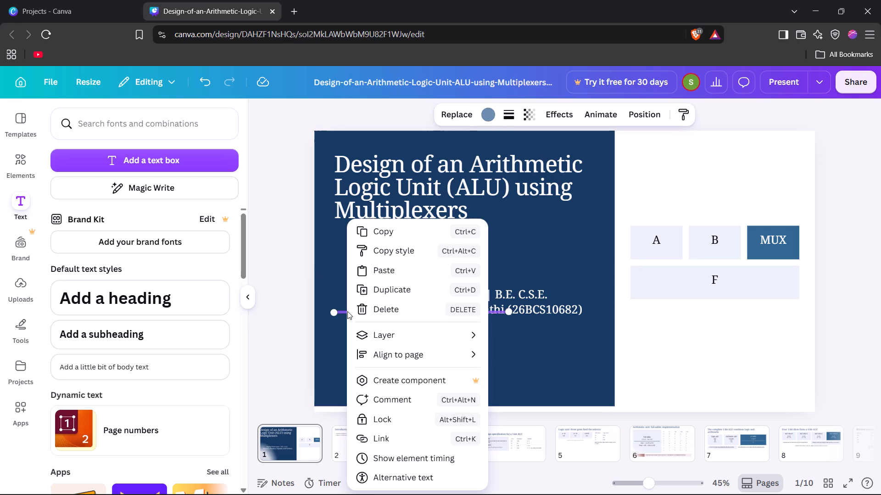
left_click(375, 309)
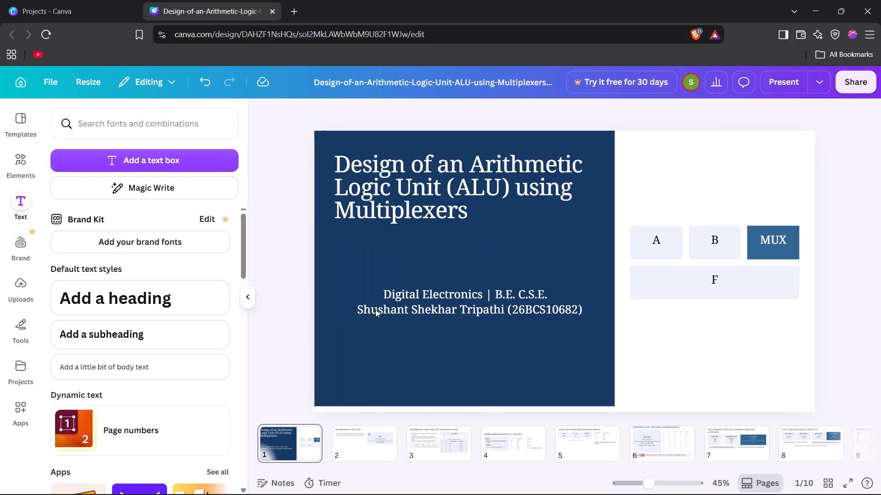
Move the two-line subtitle text box down to the bottom of the blue area.
left_click_drag(444, 301, 435, 356)
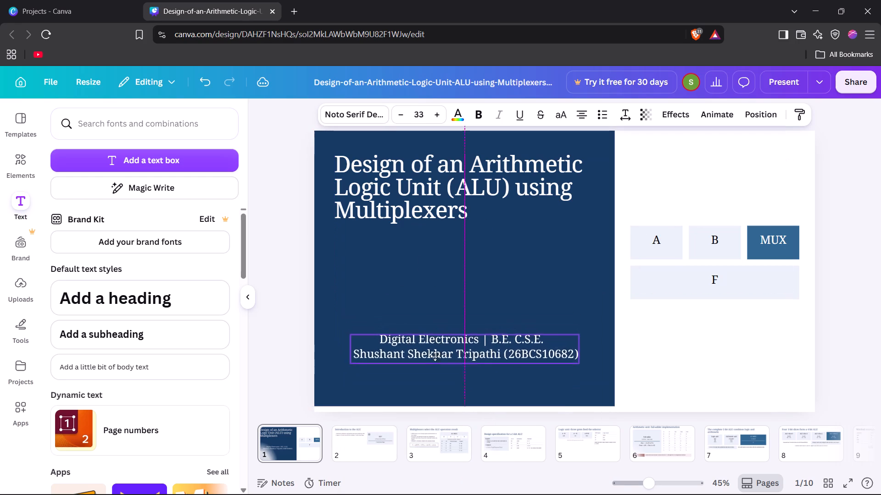
left_click_drag(435, 356, 418, 377)
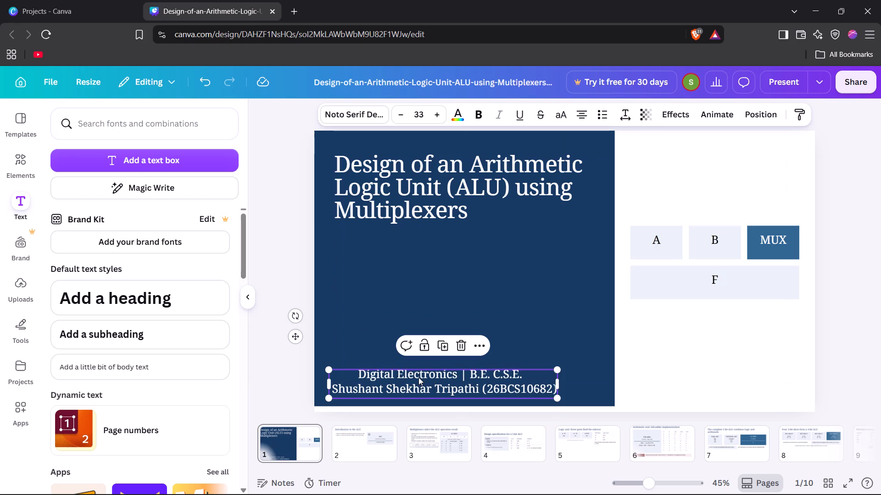
left_click(421, 374)
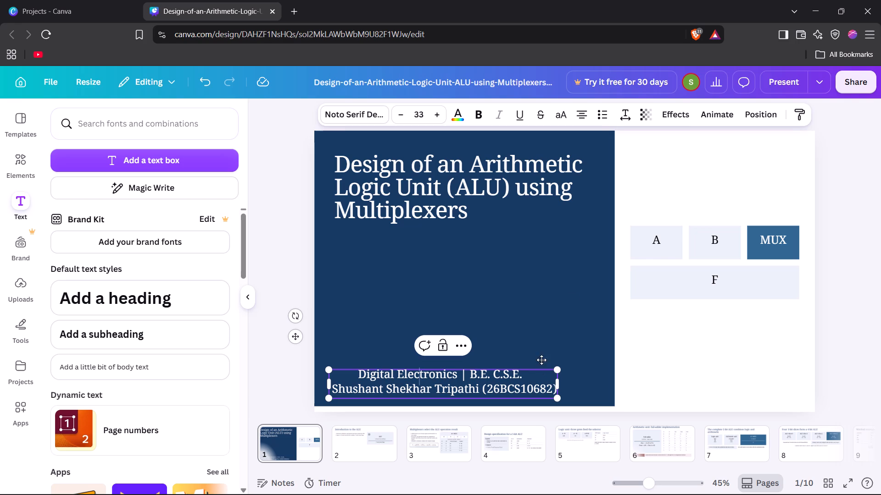
Enlarge the title text box proportionally to a font size of about 71.5, spanning the blue area's width.
left_click(578, 272)
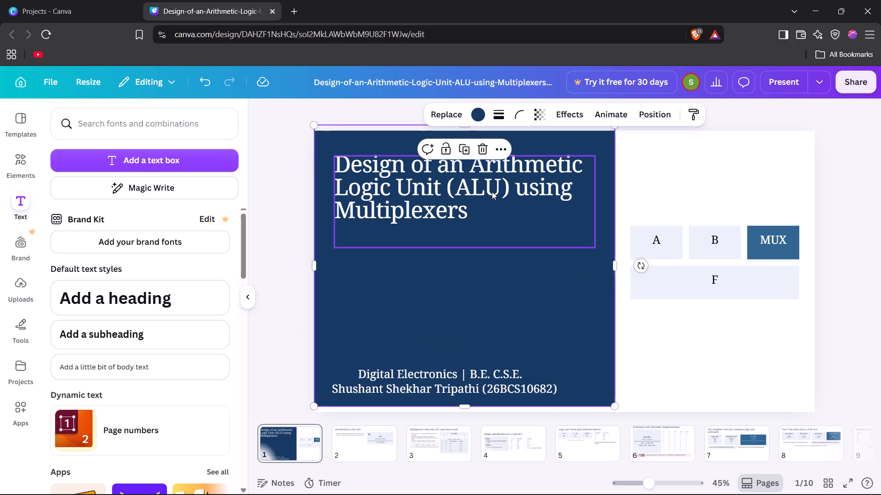
left_click(560, 215)
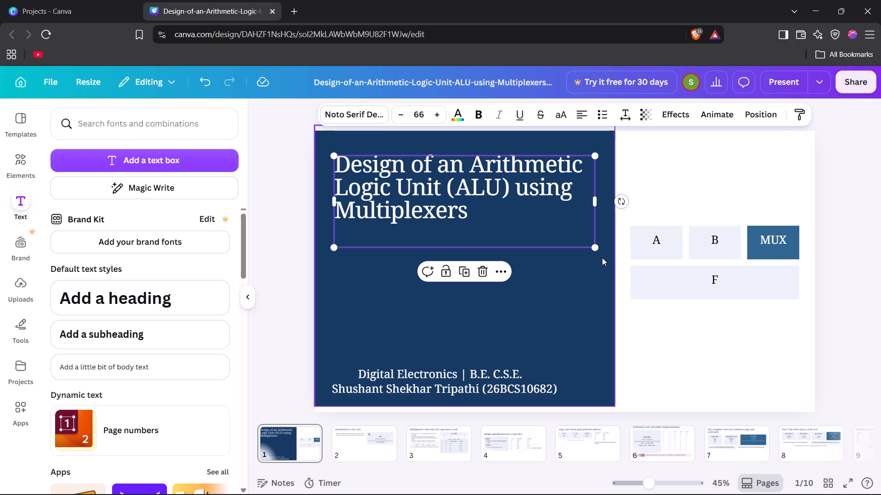
left_click_drag(594, 249, 607, 265)
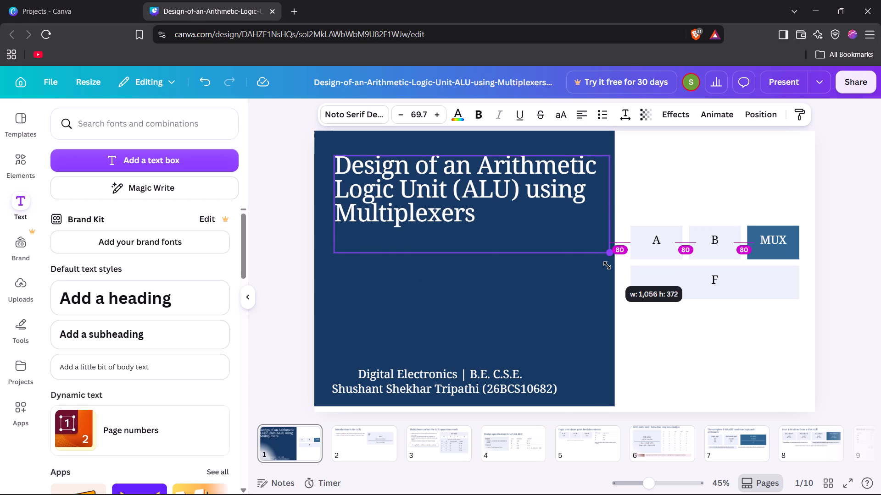
left_click_drag(607, 265, 609, 273)
left_click(595, 277)
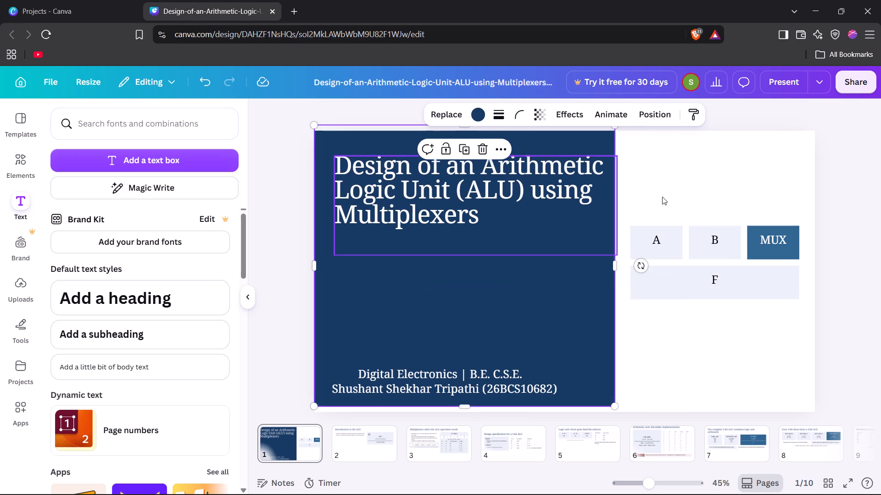
left_click(702, 174)
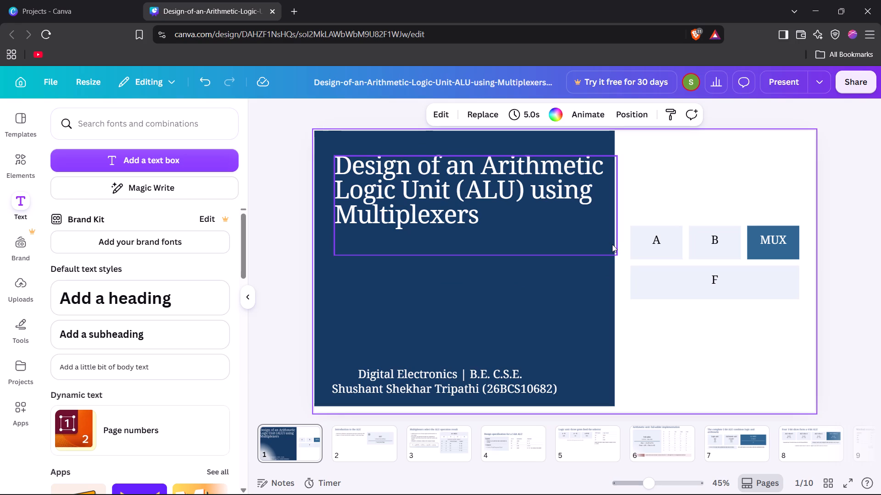
Reposition the title text box near the top of the title slide's blue area, centred horizontally within it.
left_click_drag(491, 208, 489, 253)
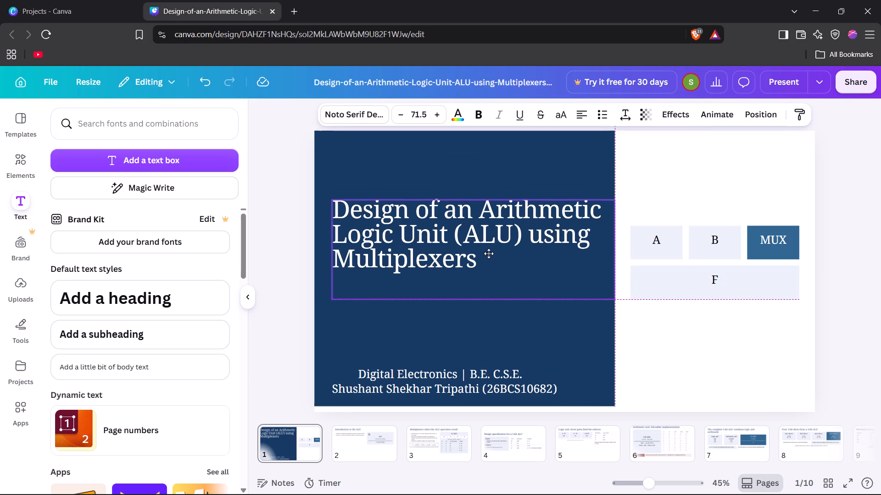
left_click_drag(489, 253, 480, 255)
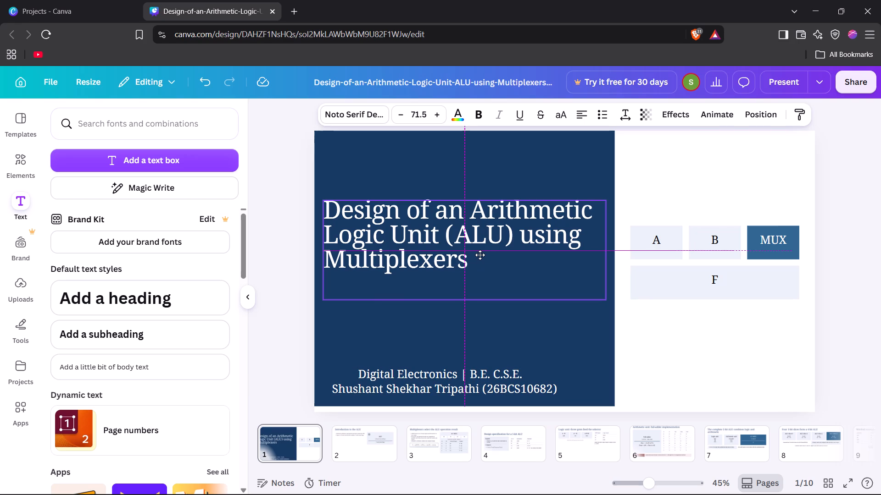
left_click_drag(480, 255, 480, 255)
left_click(480, 255)
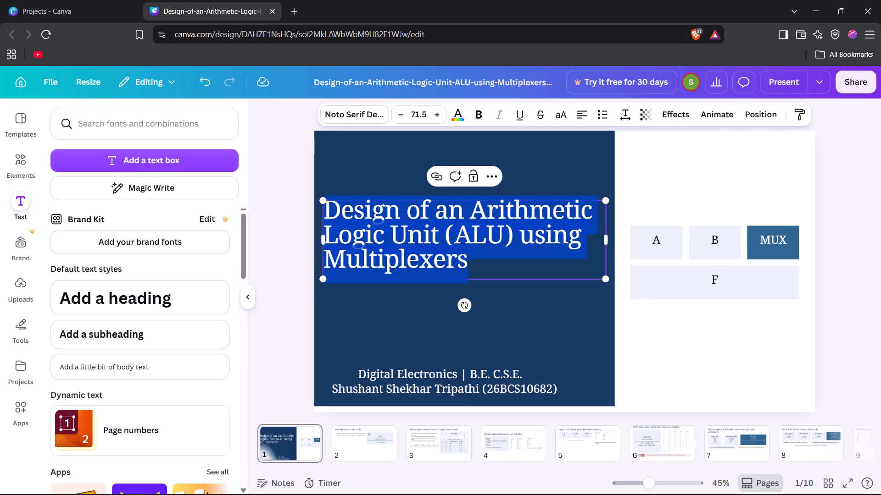
left_click(534, 145)
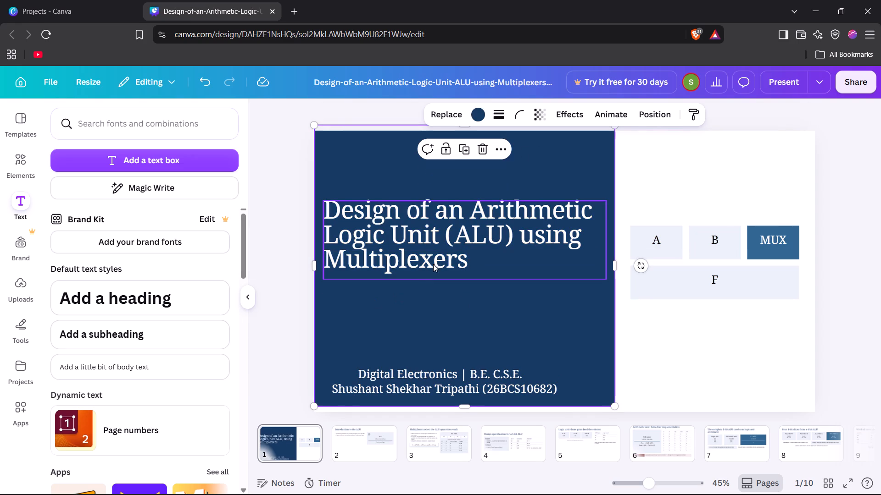
left_click_drag(435, 259, 435, 205)
left_click(454, 270)
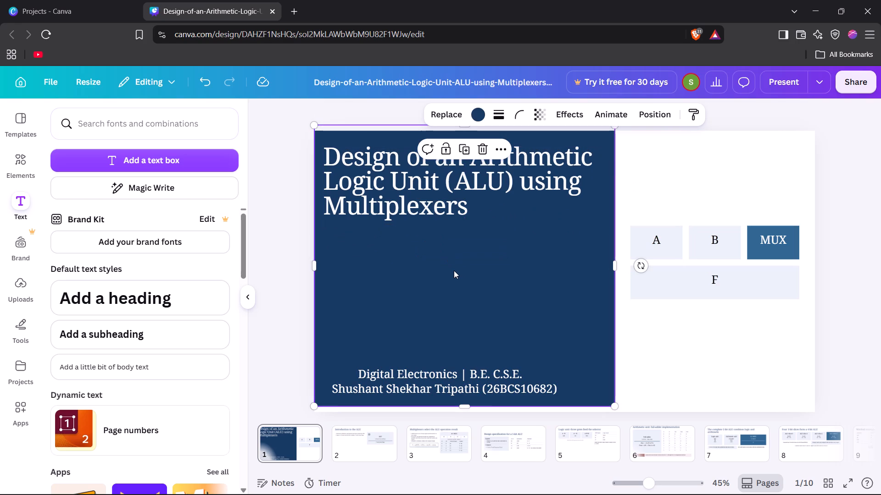
Review the content and layout of slides 2 through 10 one by one.
left_click(362, 445)
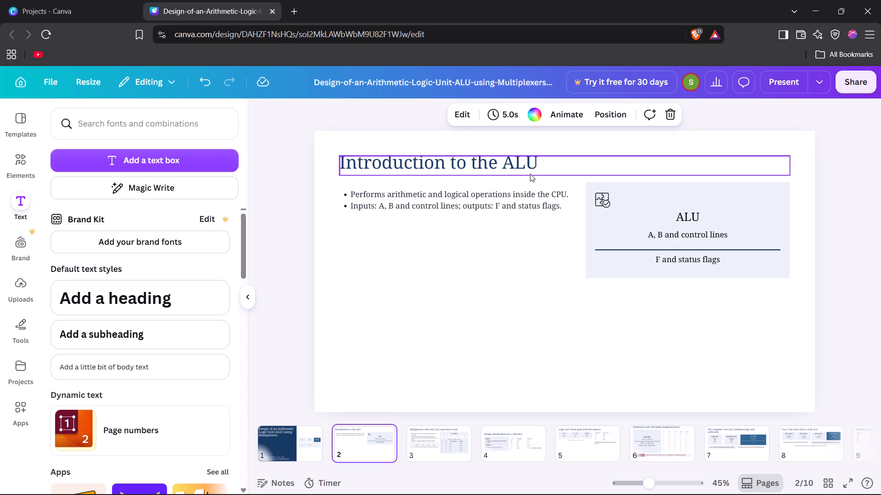
left_click(444, 437)
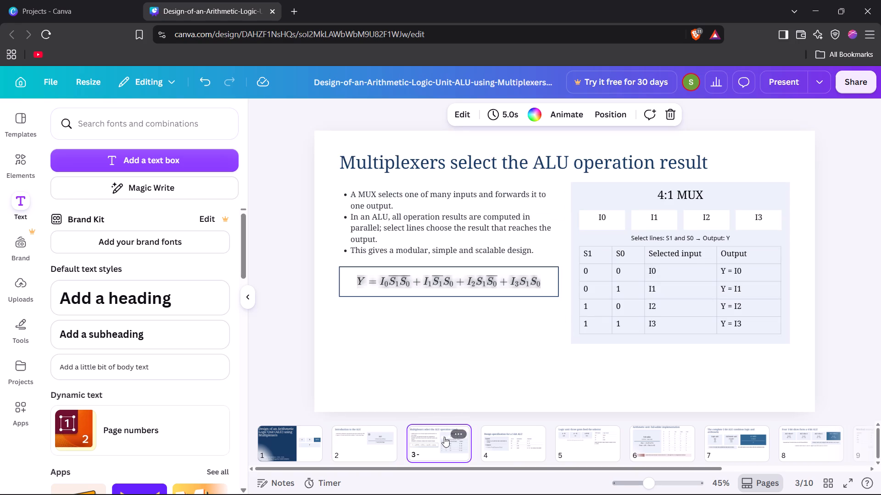
left_click(522, 445)
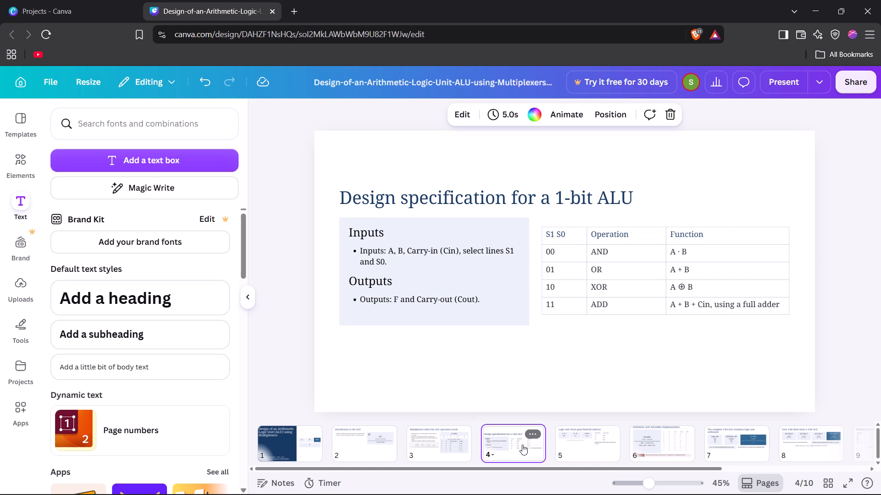
left_click(577, 447)
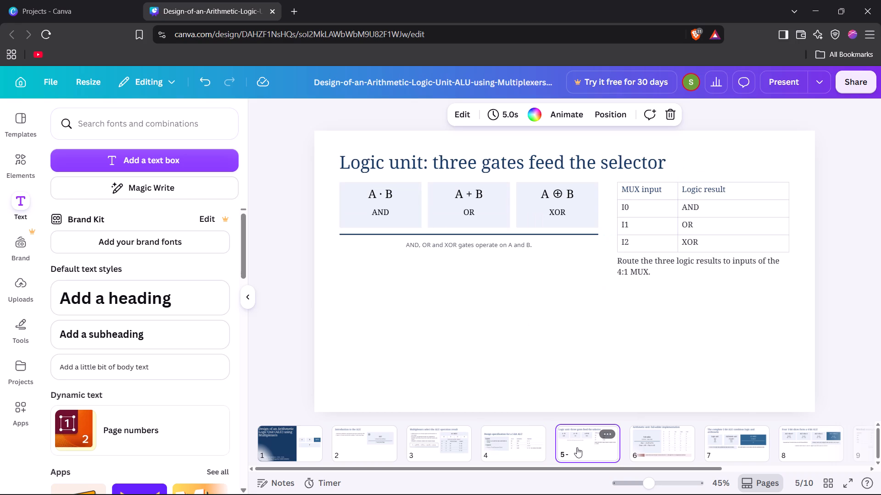
left_click(651, 447)
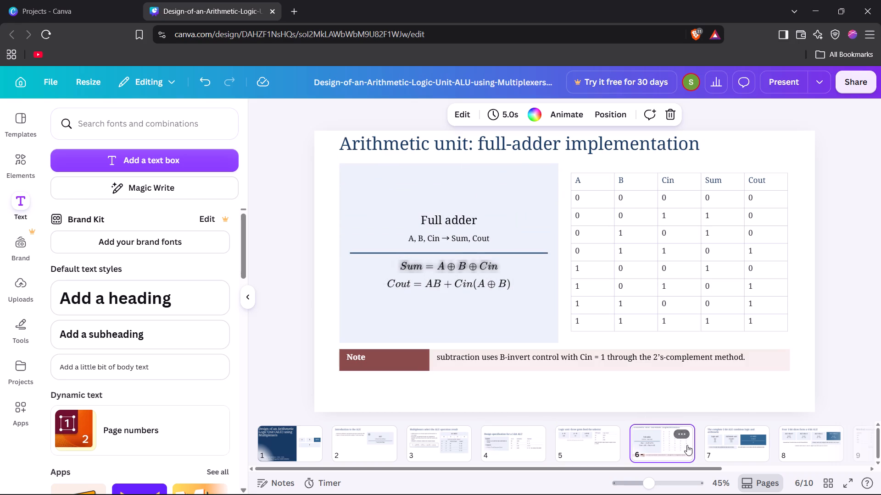
left_click(721, 440)
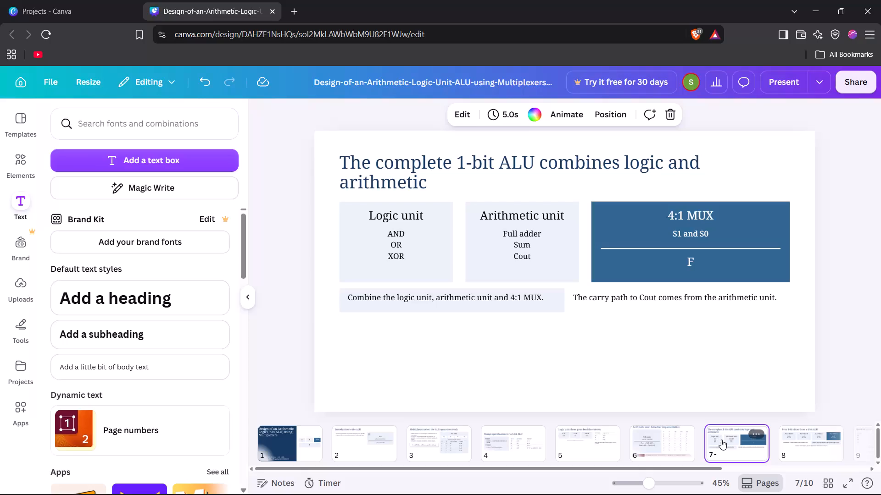
left_click(817, 440)
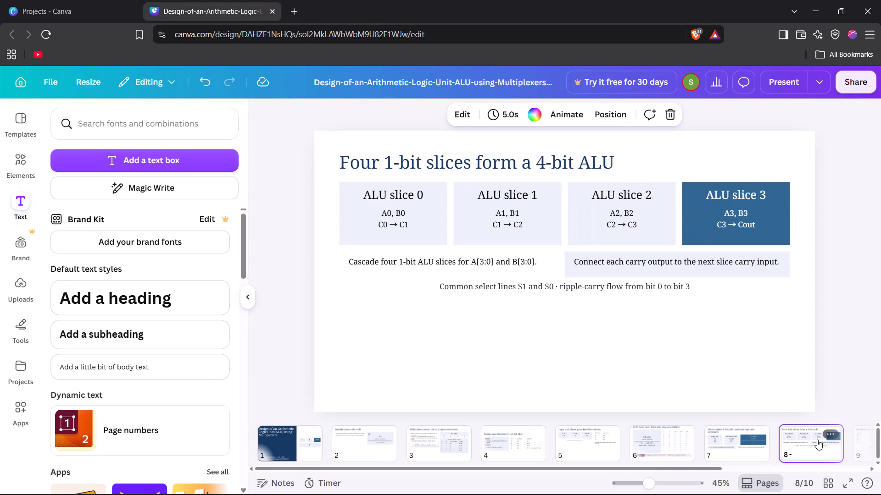
scroll(817, 440, "left", 1)
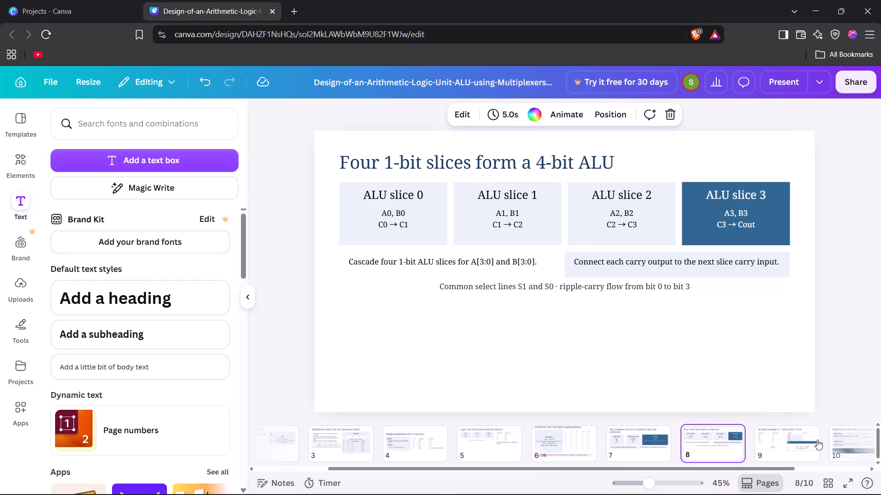
scroll(817, 440, "left", 1)
left_click(817, 440)
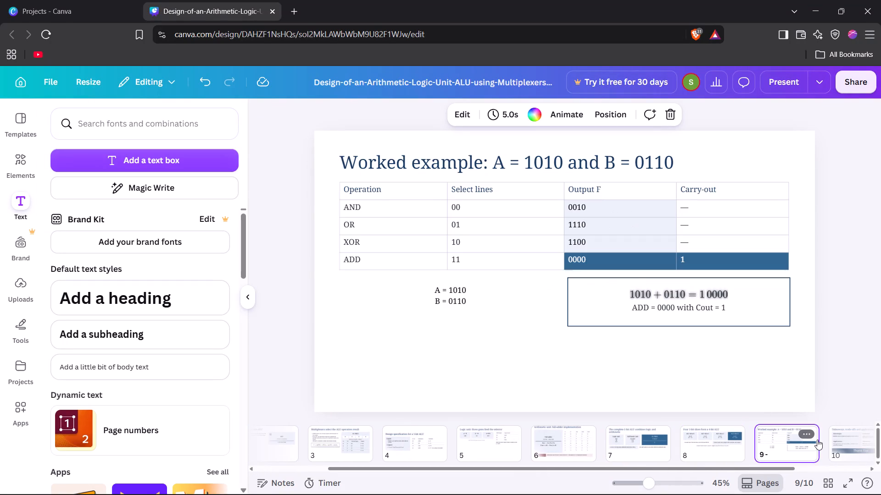
scroll(817, 440, "left", 1)
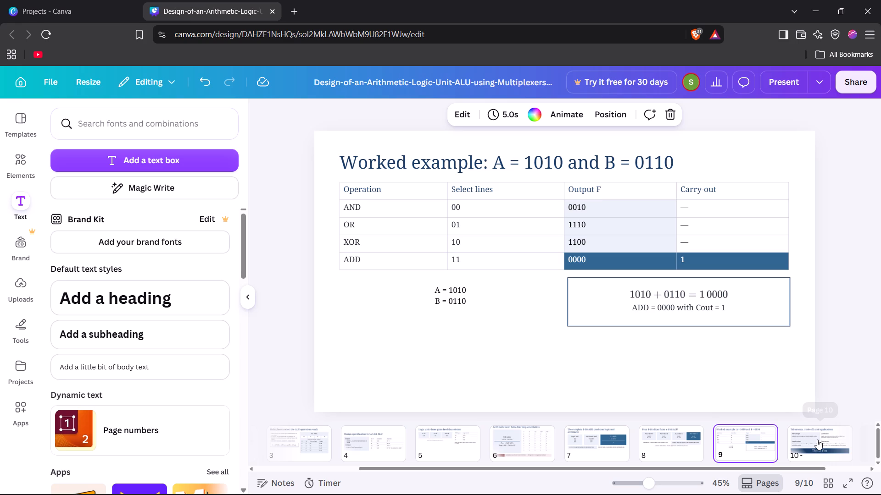
left_click(817, 440)
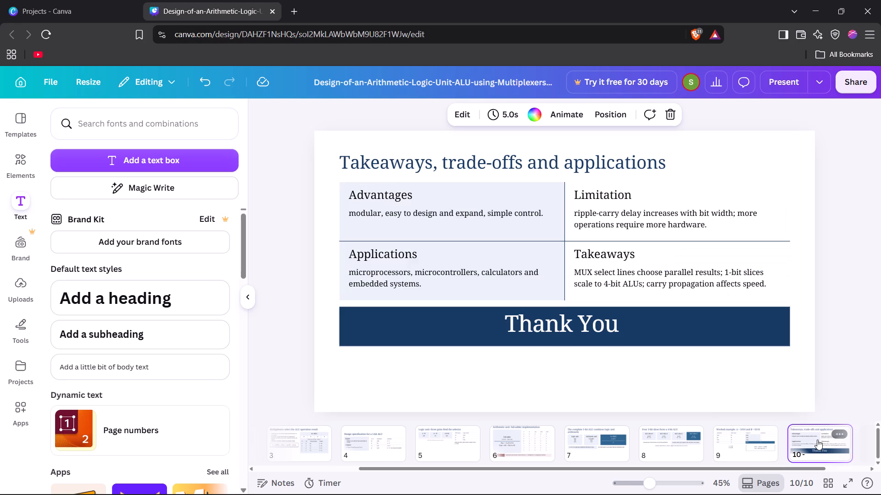
Delete the "Thank You" text and the dark blue banner behind it from slide 10.
left_click(731, 331)
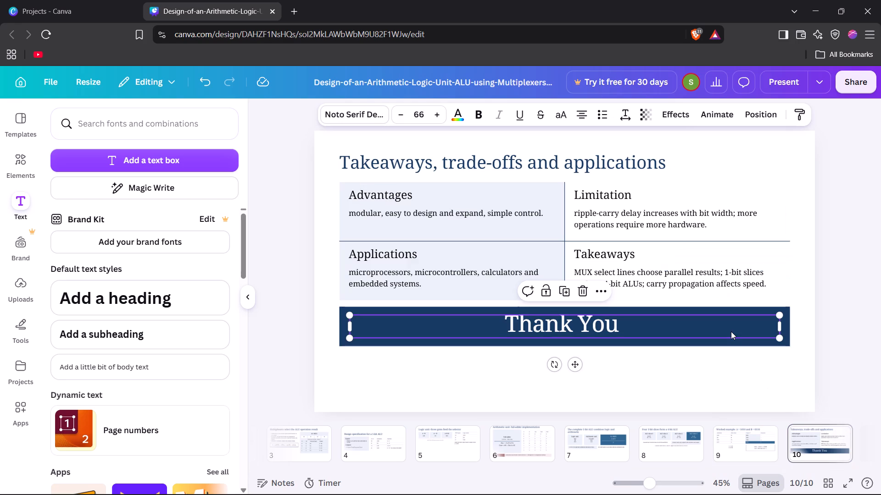
left_click(585, 296)
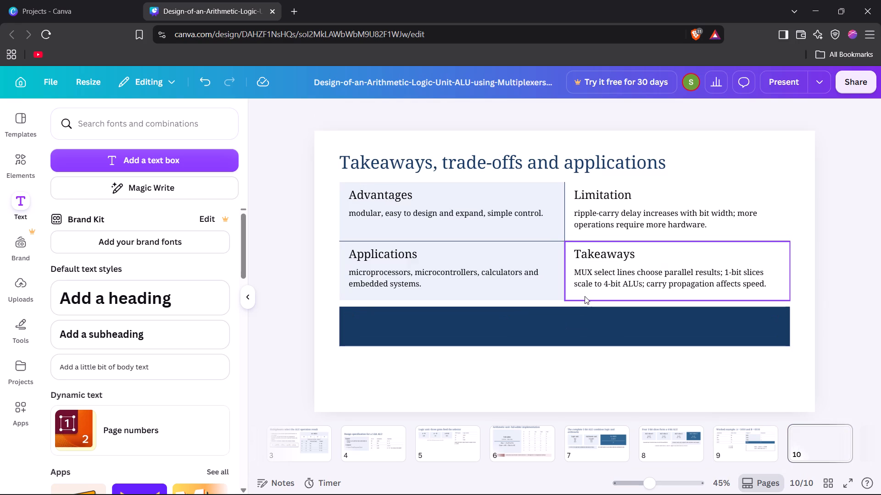
right_click(598, 320)
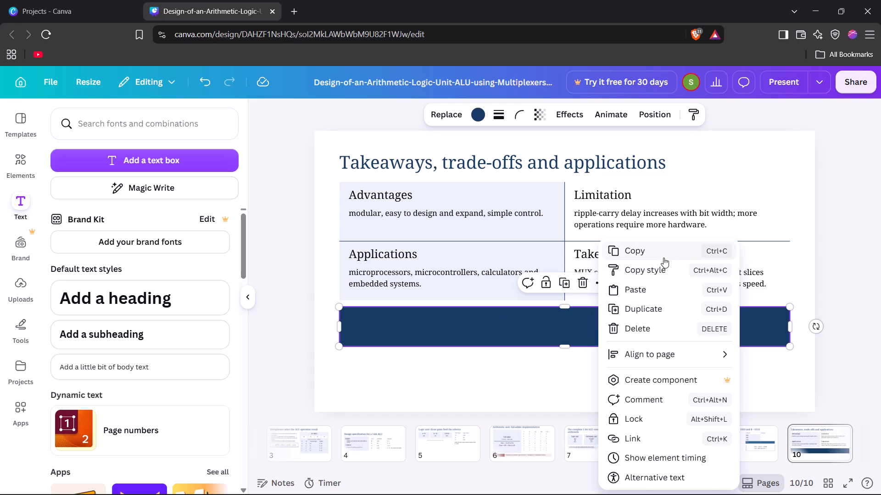
left_click(639, 336)
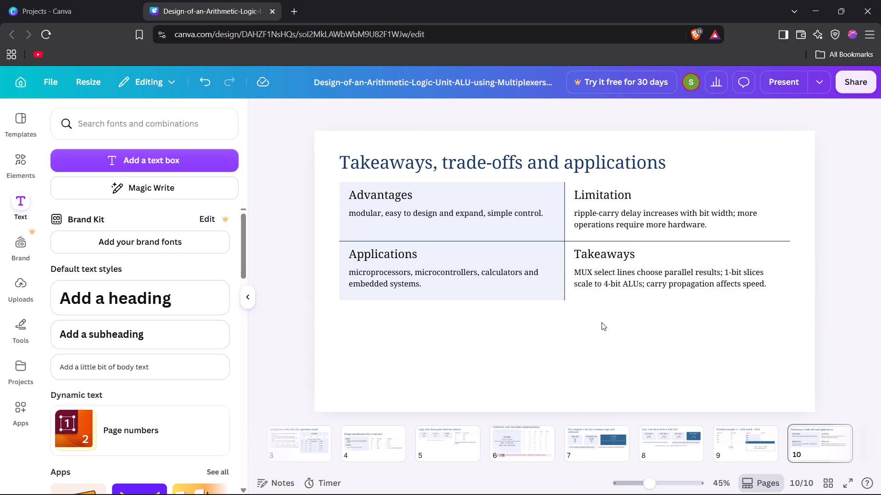
Enlarge slide 10's heading and four-quadrant content together, proportionally, to about 1,796 wide by 578 high.
left_click(564, 291)
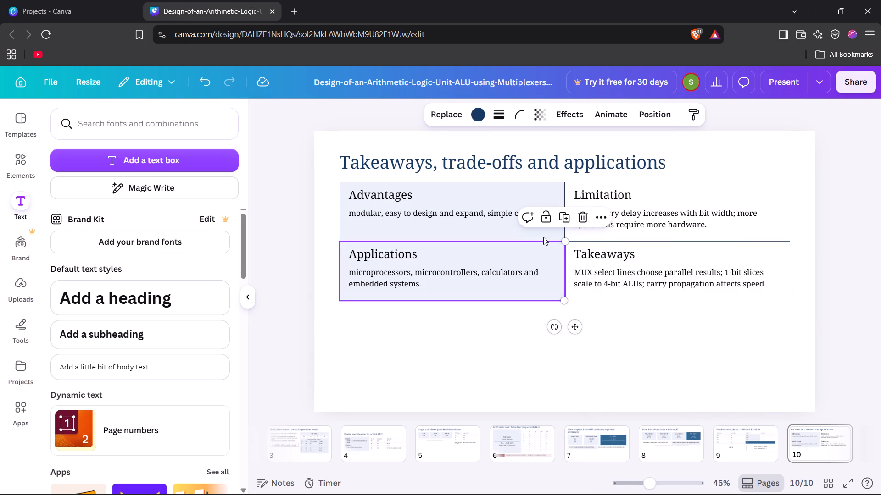
left_click(543, 237)
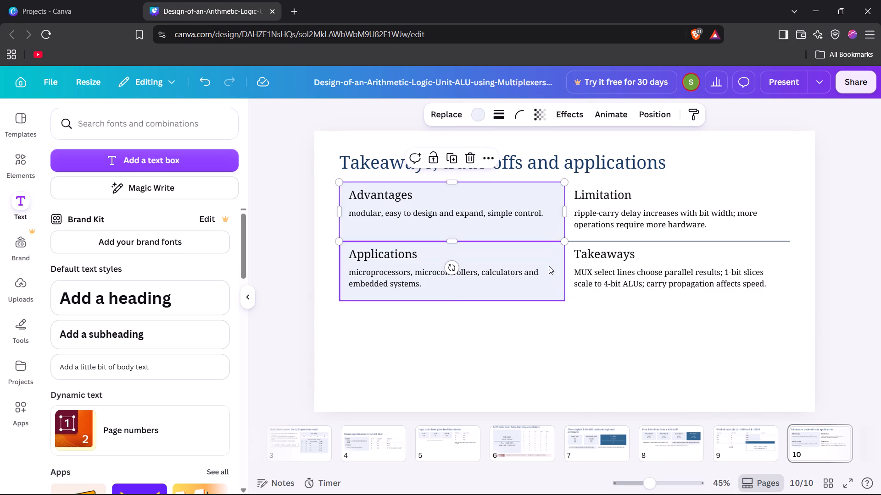
double_click(549, 266)
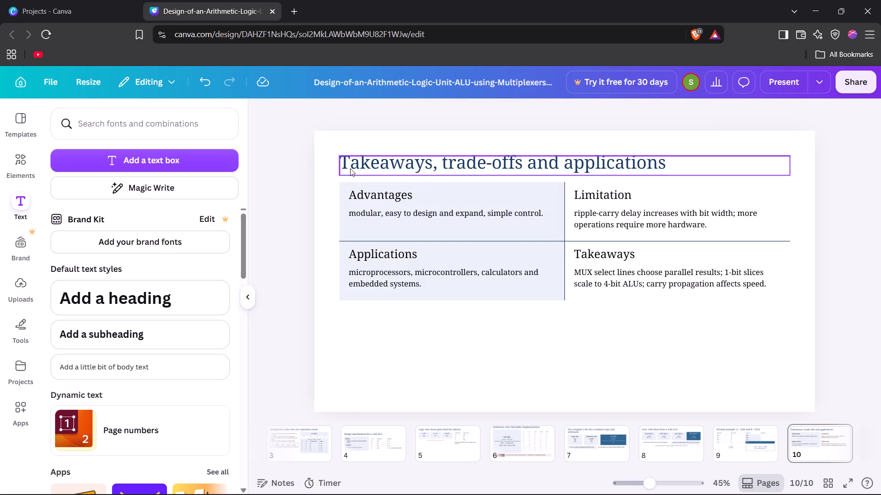
left_click_drag(332, 172, 698, 294)
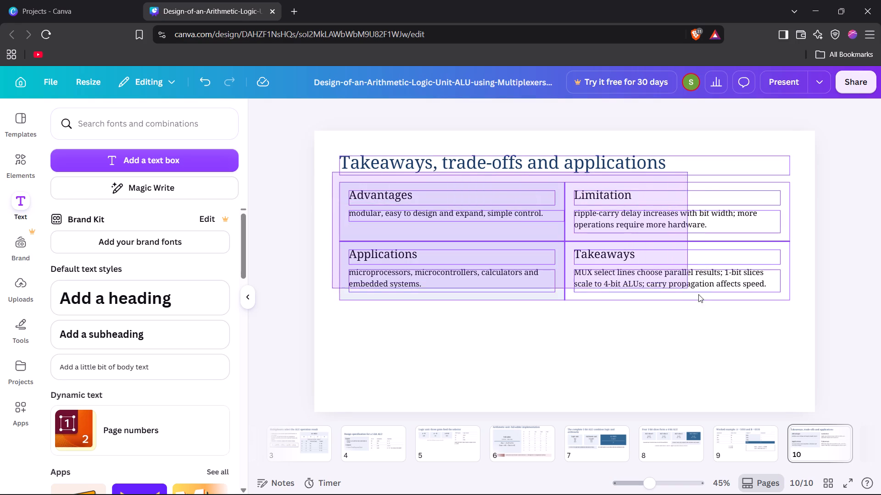
left_click_drag(698, 294, 798, 315)
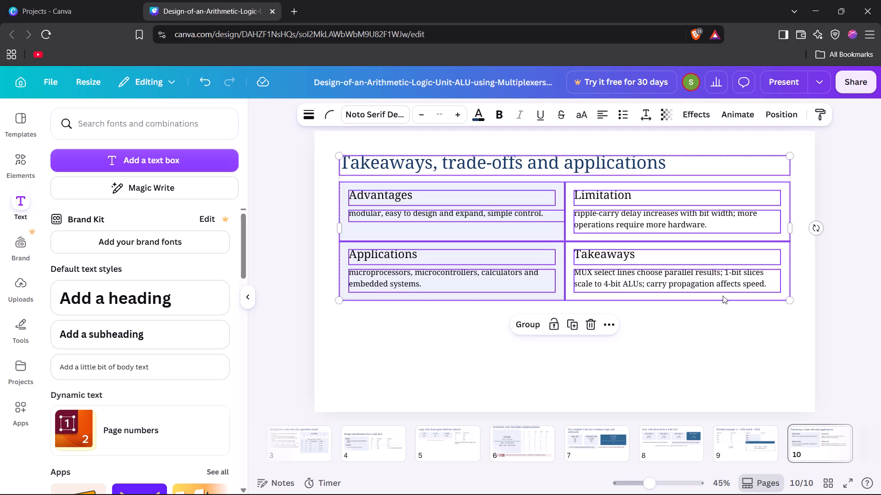
left_click(790, 298)
left_click_drag(790, 298, 757, 475)
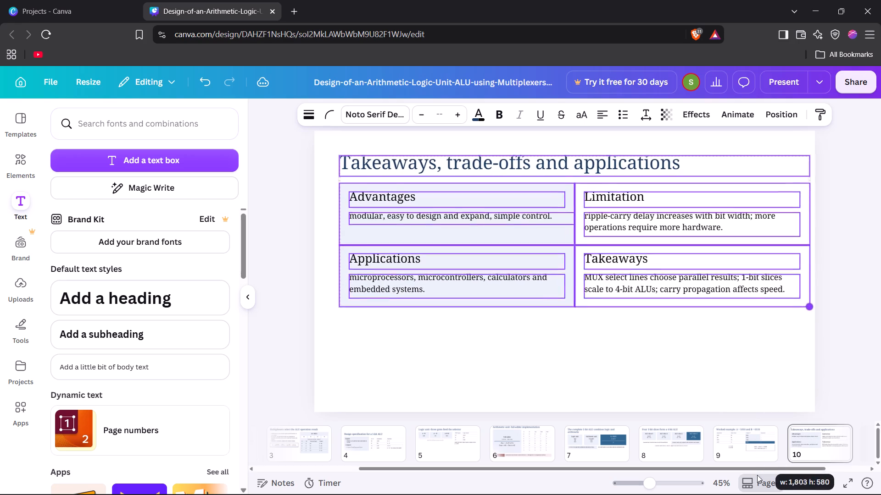
left_click_drag(757, 475, 747, 494)
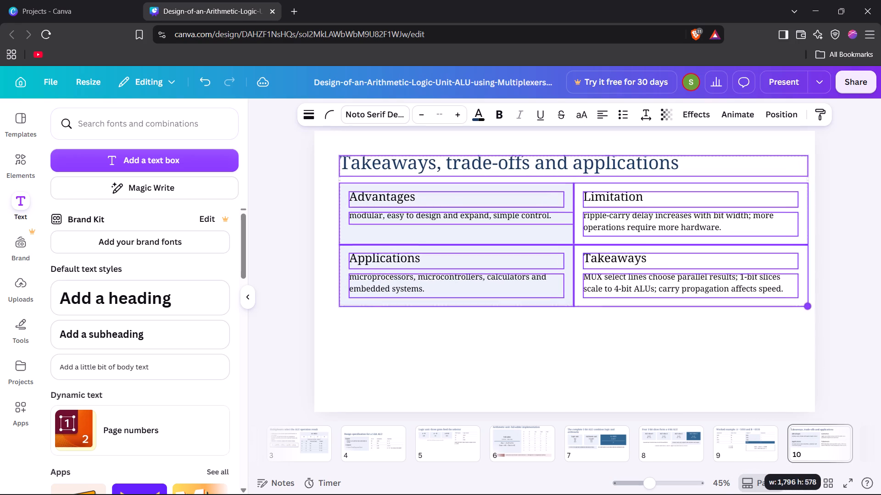
left_click_drag(747, 494, 747, 494)
Move slide 10's selected heading and quadrants slightly downward and centre them horizontally on the slide.
left_click_drag(675, 277, 665, 285)
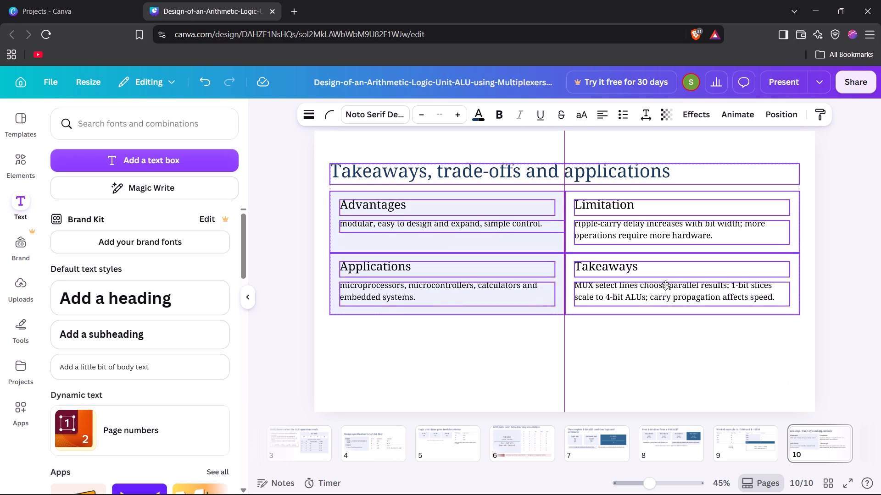
left_click_drag(665, 285, 668, 282)
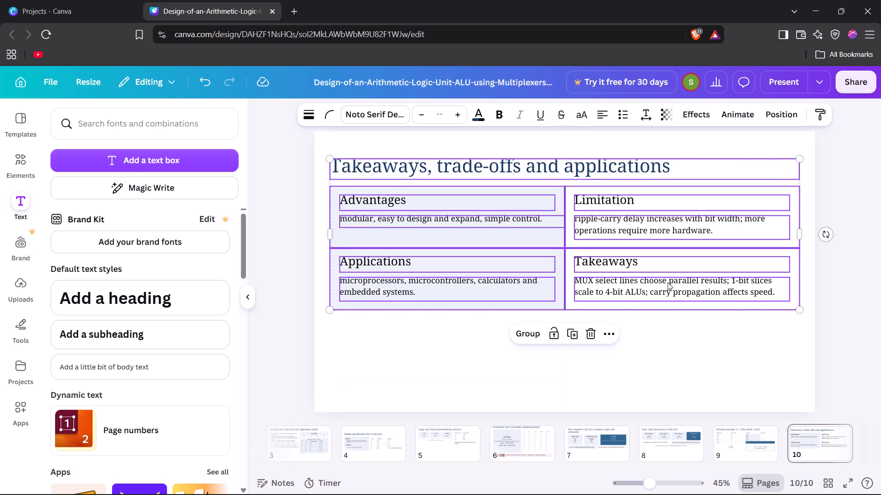
left_click(697, 358)
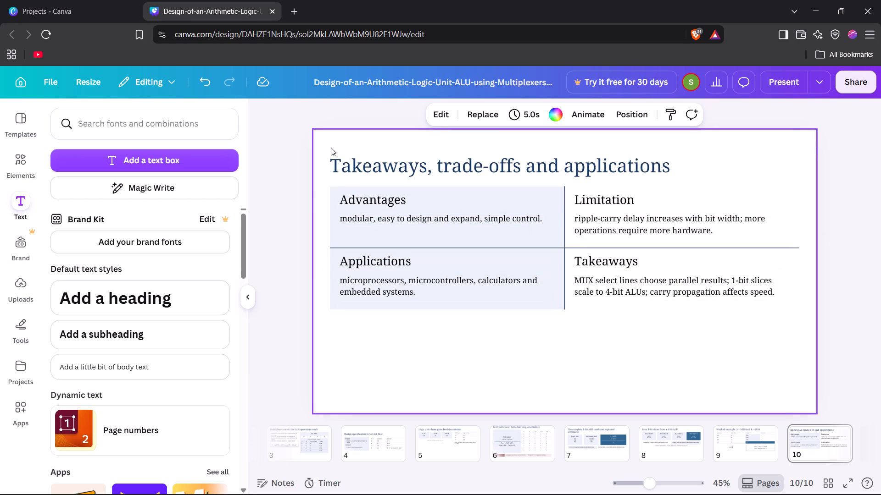
Group slide 10's heading with all the text, boxes and divider lines of the four quadrants.
left_click_drag(328, 146, 723, 316)
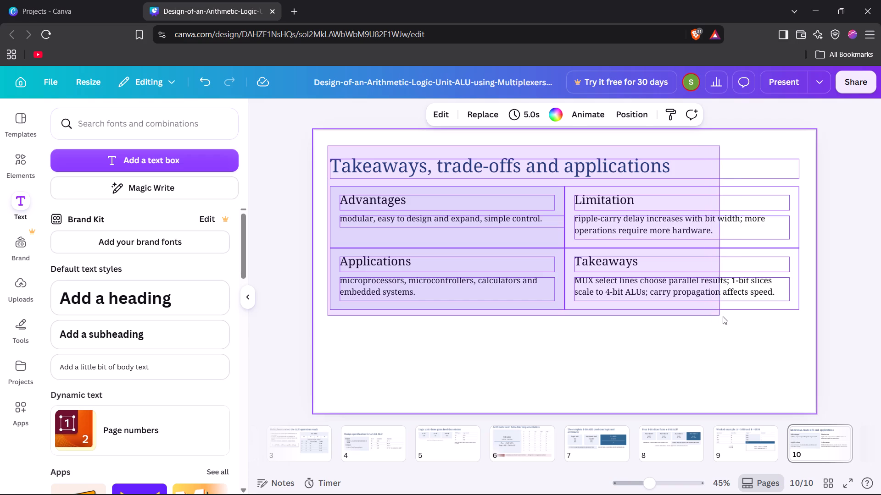
left_click_drag(723, 316, 839, 339)
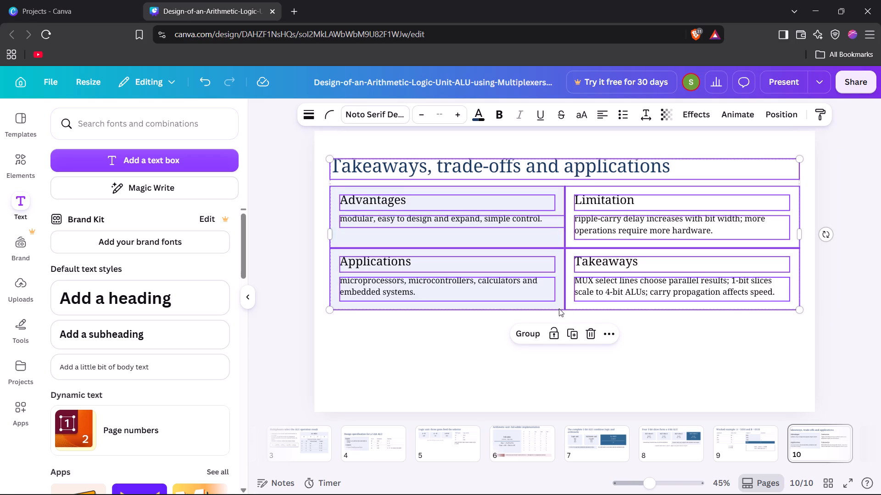
left_click(548, 331)
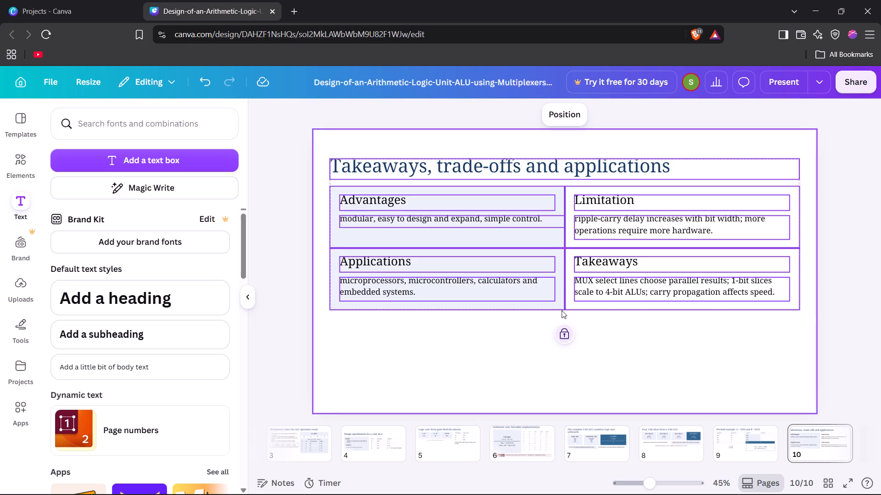
left_click(562, 333)
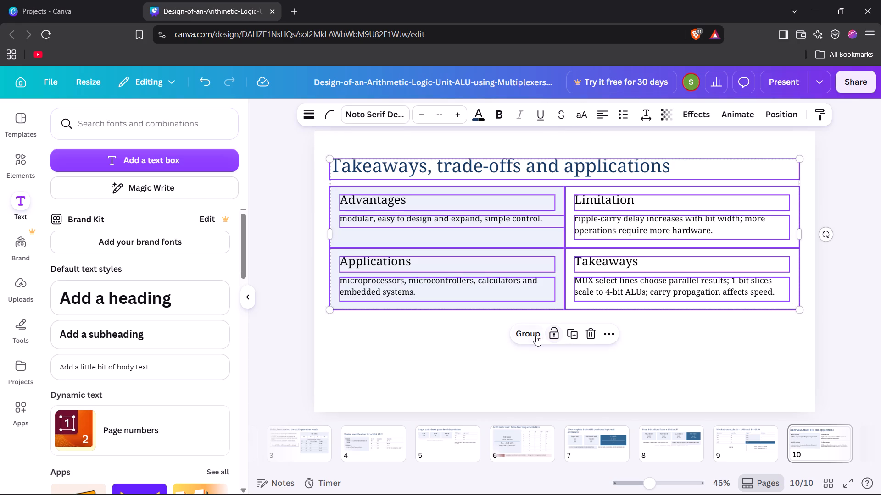
left_click(531, 335)
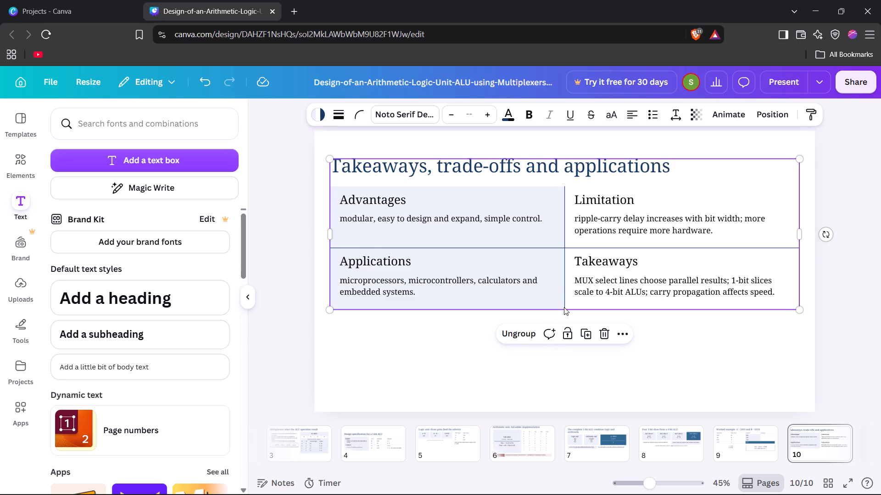
Move slide 10's grouped heading and quadrants slightly upward, keeping the group centred horizontally on the slide.
left_click_drag(564, 307, 563, 297)
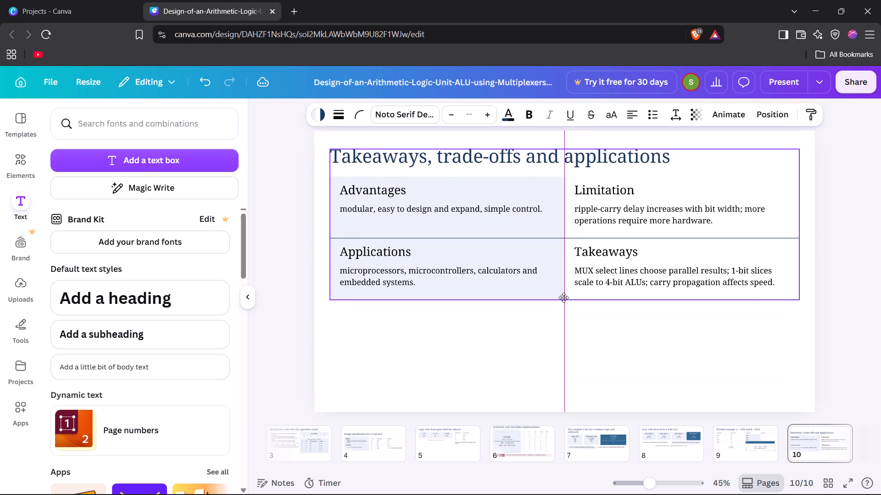
left_click_drag(563, 297, 563, 299)
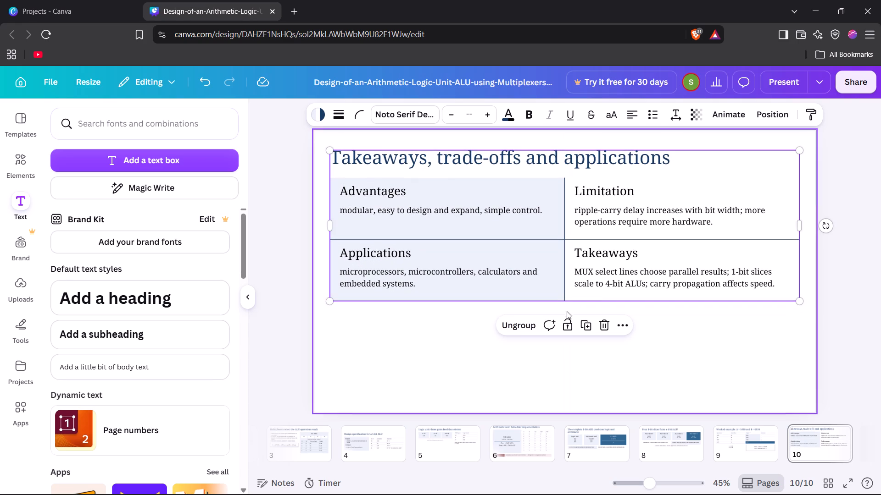
left_click(632, 365)
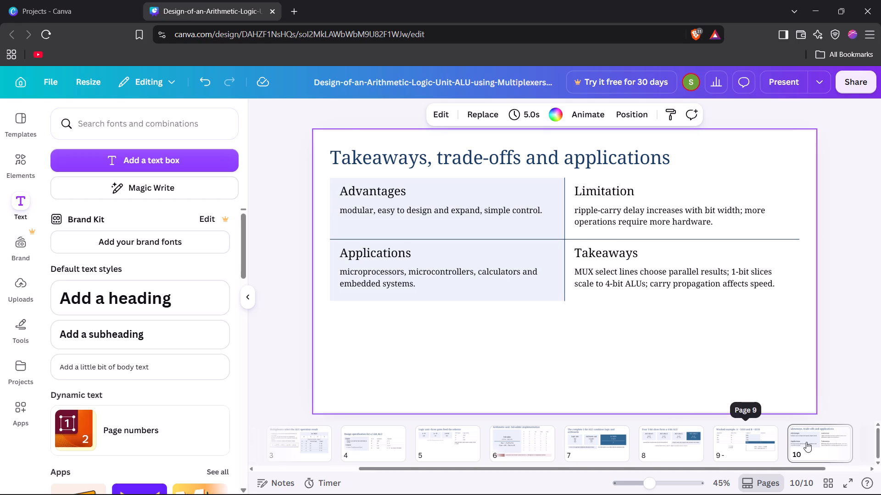
left_click(823, 443)
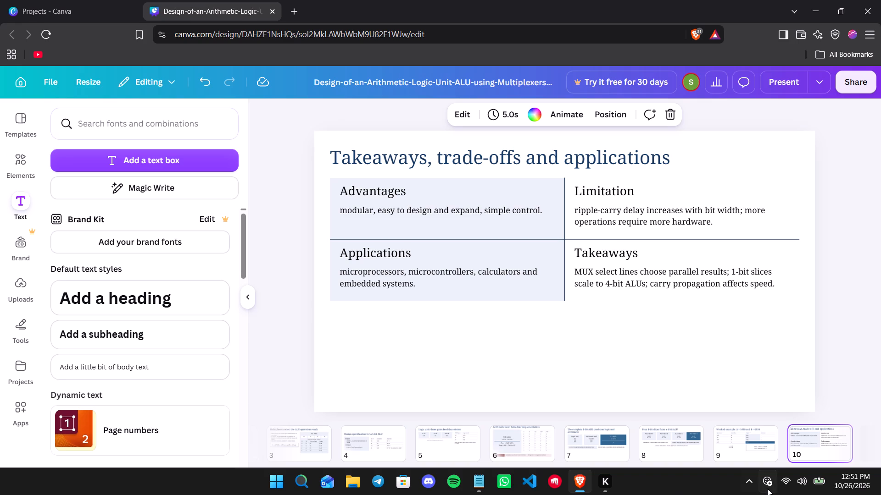
left_click(698, 366)
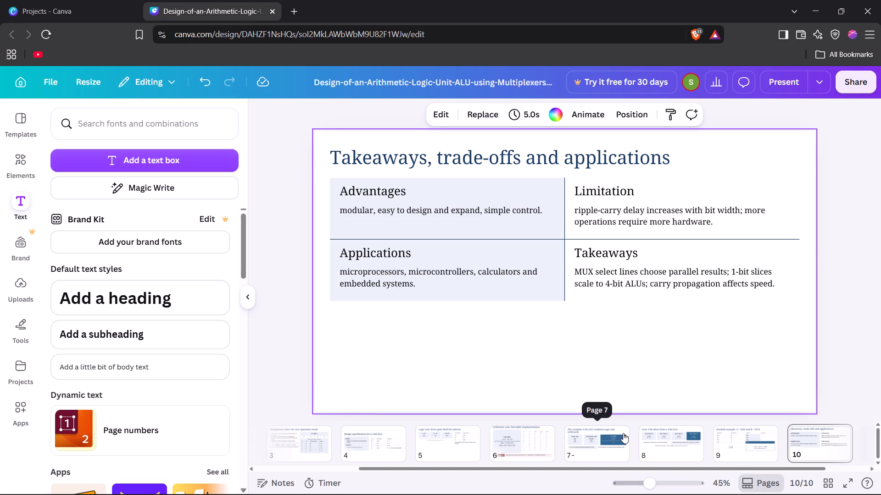
On slide 5, enlarge the three gate boxes proportionally together with their labels, the line beneath and the caption.
left_click(587, 439)
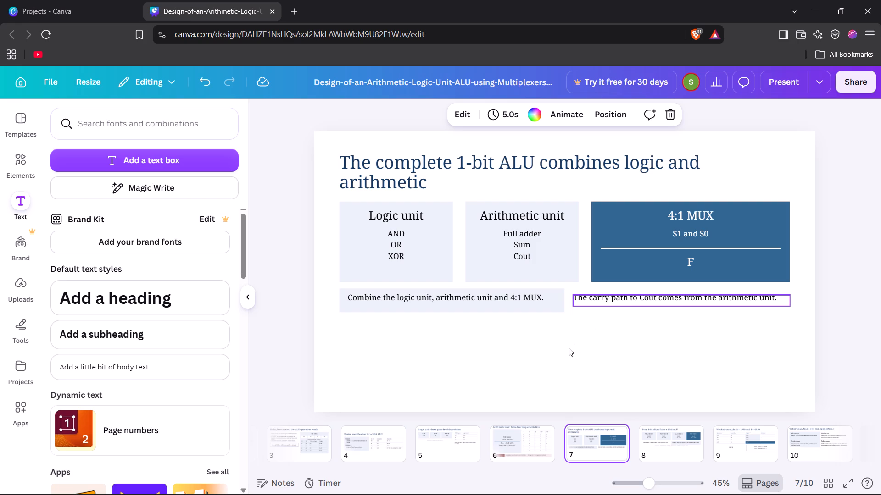
left_click(537, 430)
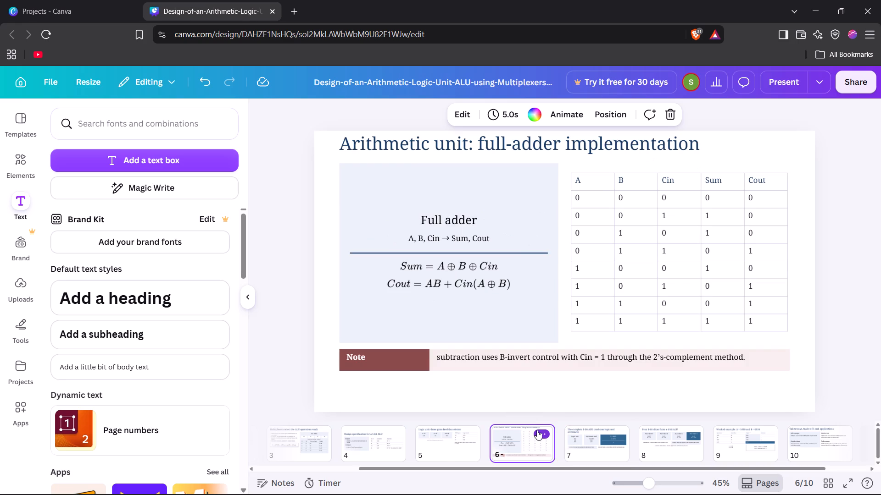
left_click(446, 446)
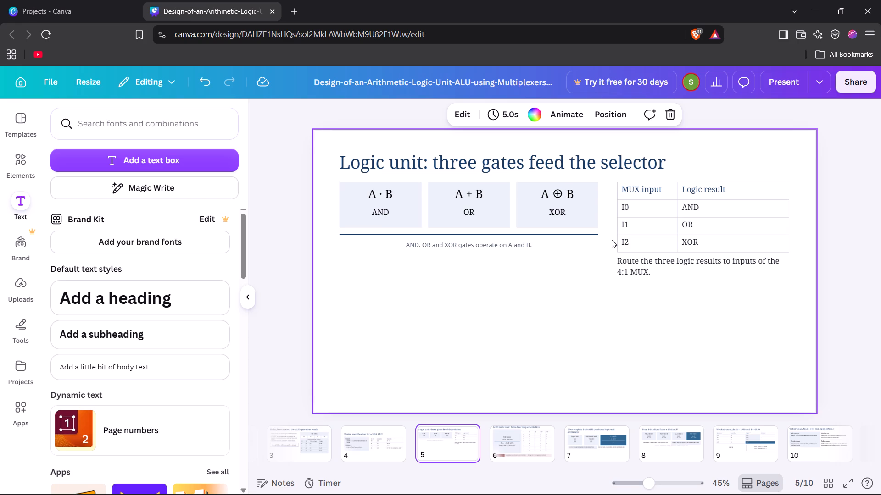
left_click_drag(608, 246, 312, 184)
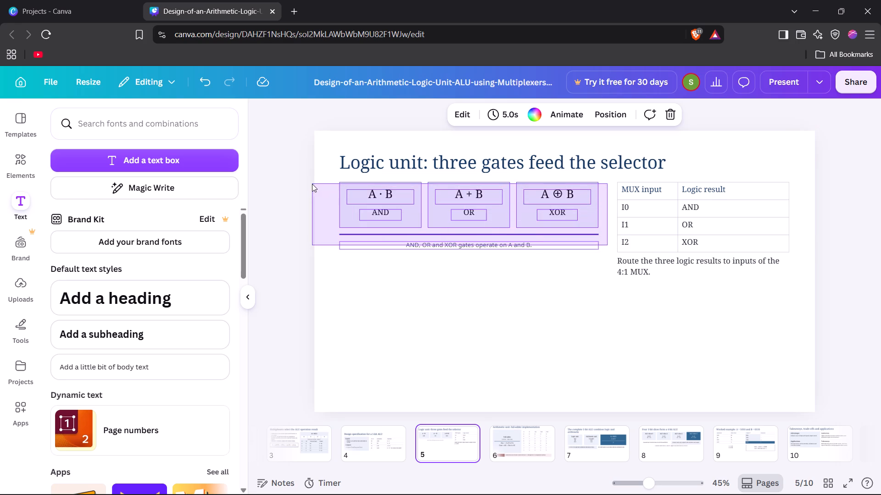
left_click_drag(312, 184, 314, 182)
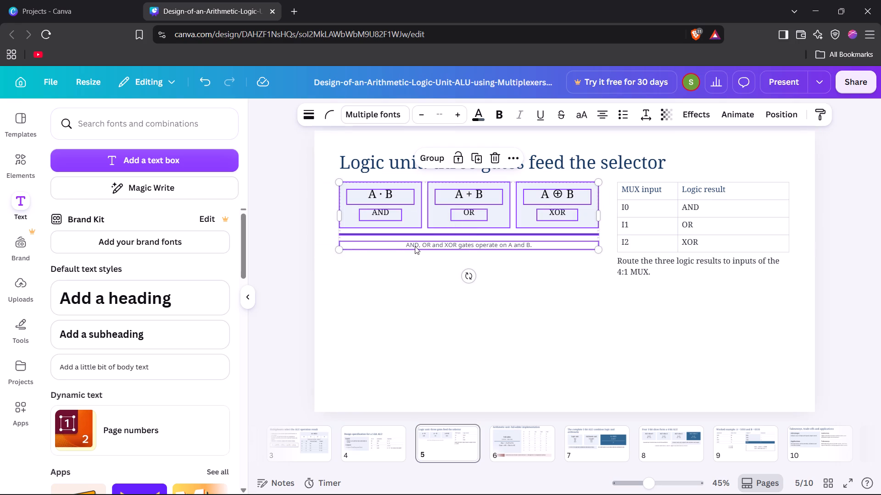
left_click_drag(340, 250, 335, 282)
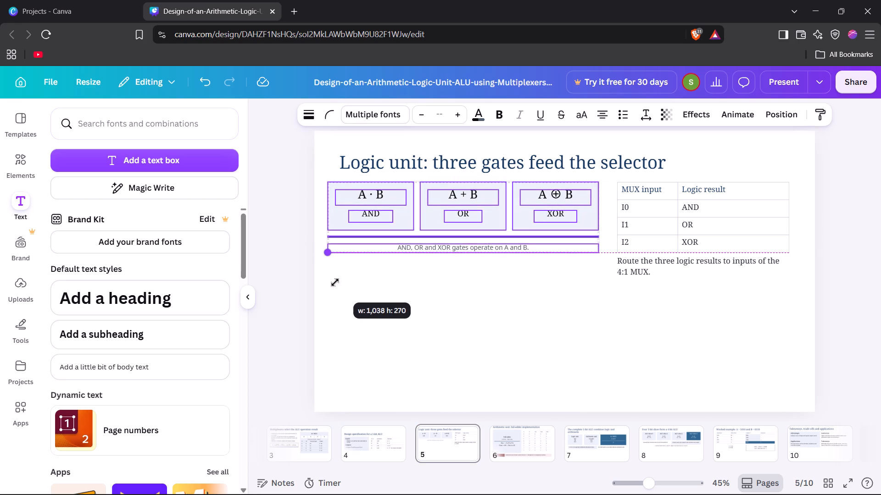
left_click_drag(335, 282, 335, 337)
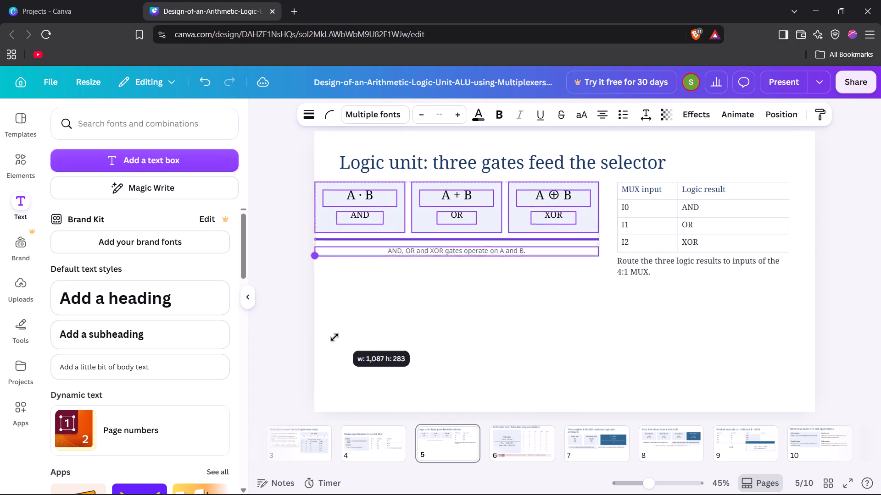
left_click_drag(335, 337, 335, 356)
Move slide 5's enlarged gate boxes, line and caption slightly down and toward the MUX table.
left_click_drag(448, 230, 467, 234)
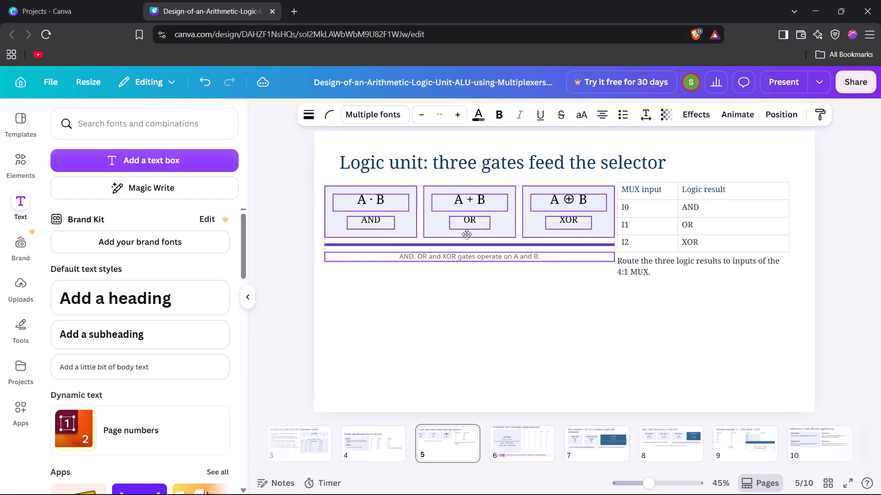
left_click_drag(467, 234, 466, 235)
left_click(508, 309)
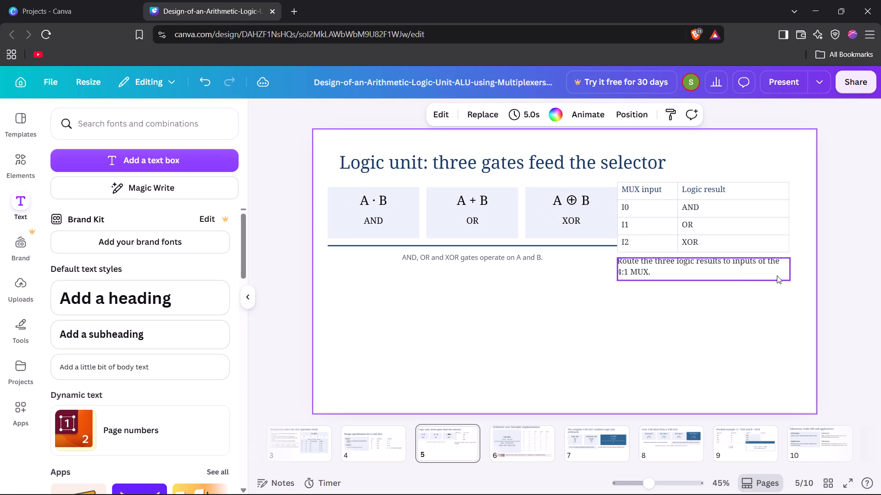
Enlarge slide 5's MUX table, routing note, XOR box, line and caption together, proportionally, to about 1,870 wide.
left_click_drag(799, 279, 614, 180)
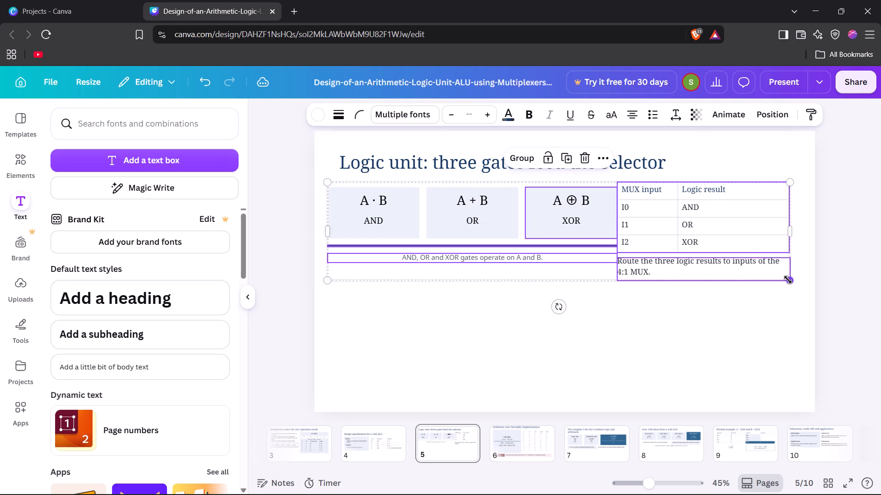
left_click_drag(789, 280, 815, 302)
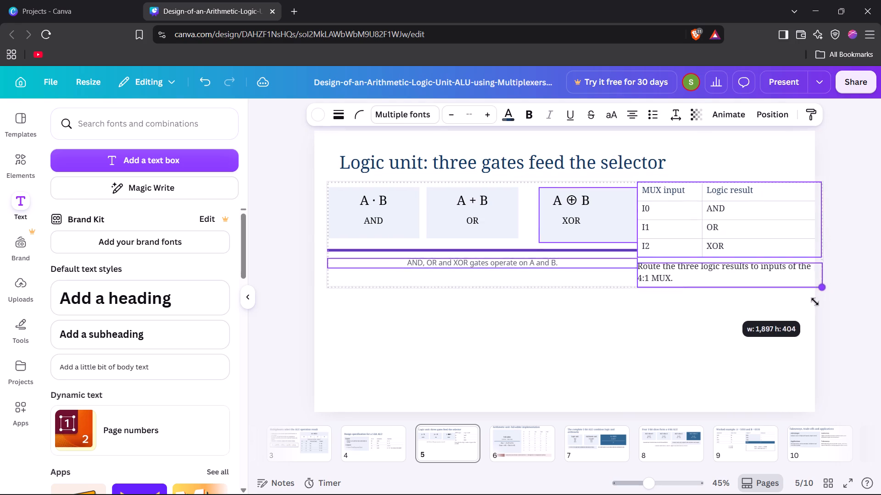
left_click_drag(815, 302, 845, 302)
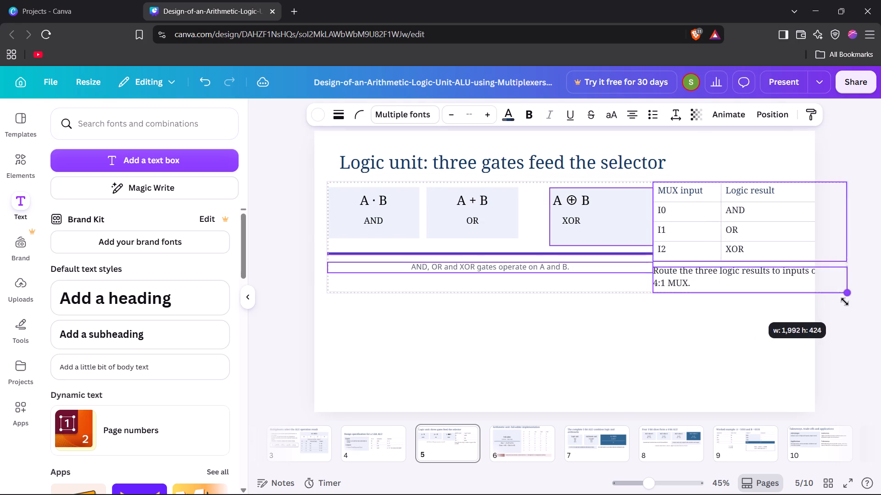
left_click_drag(845, 302, 809, 304)
left_click(728, 357)
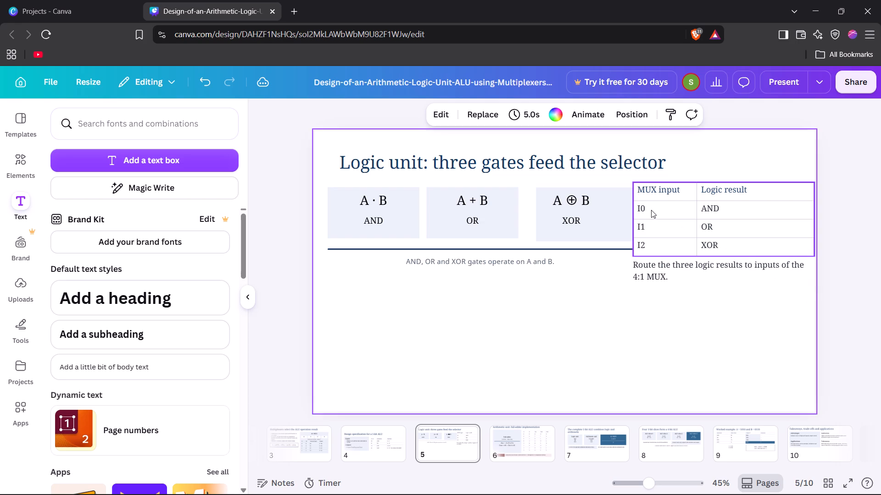
Shrink slide 5's heading, MUX table, routing note, XOR box, line and caption together slightly, leaving a margin at the slide's edge.
left_click_drag(627, 176, 797, 297)
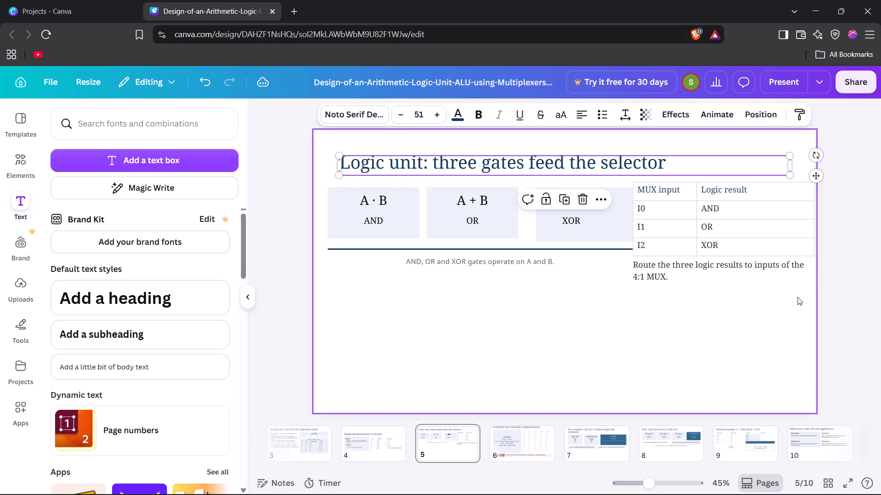
left_click_drag(797, 297, 807, 291)
left_click_drag(807, 291, 622, 170)
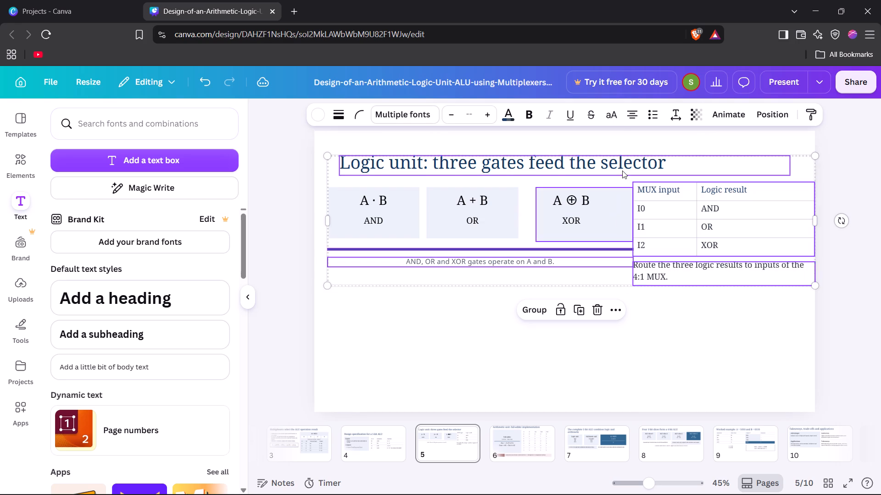
left_click_drag(816, 287, 813, 282)
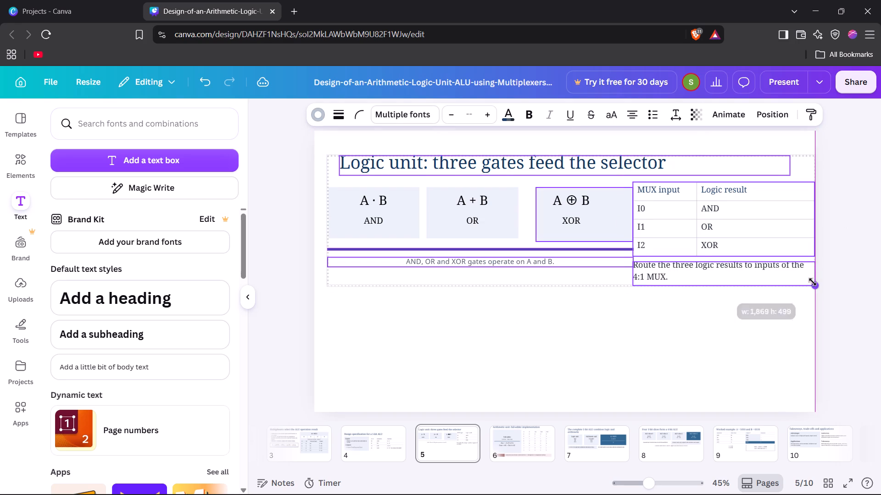
left_click_drag(813, 282, 803, 274)
left_click(770, 354)
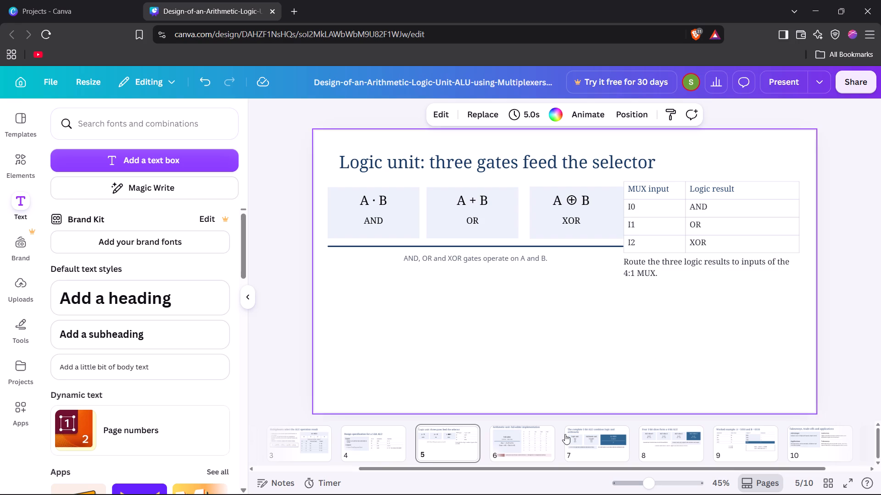
Review the layout of slides 7 back through 3 and the title slide.
left_click(588, 438)
left_click(529, 442)
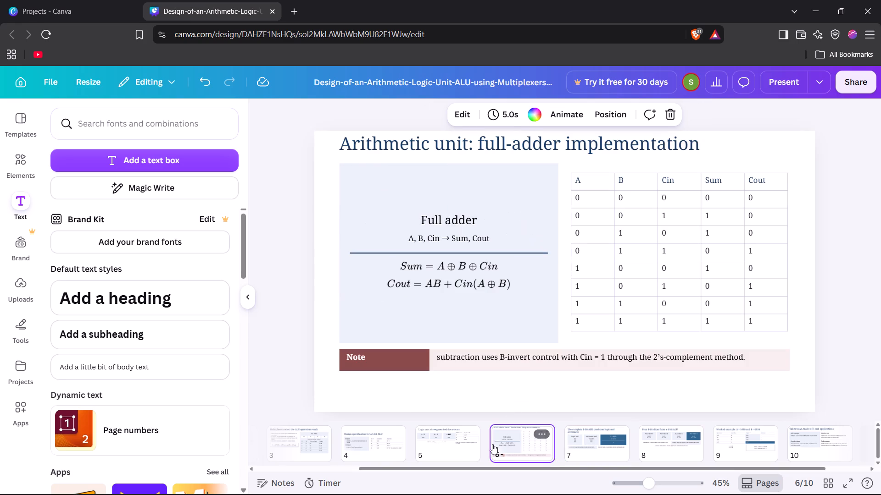
left_click(457, 446)
left_click(367, 448)
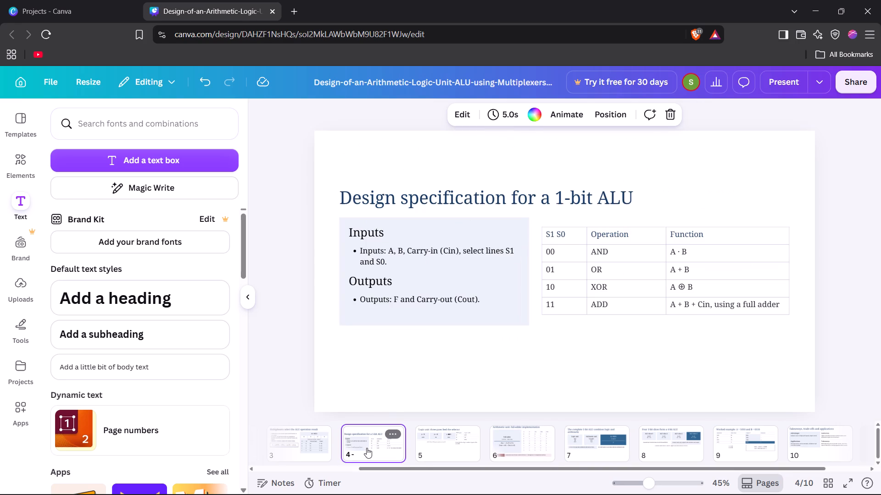
left_click(317, 446)
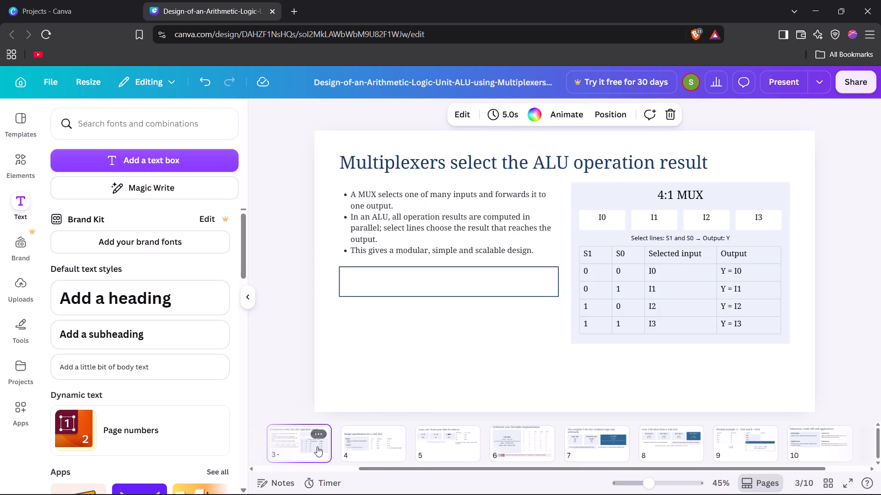
scroll(420, 445, "right", 4)
left_click(301, 451)
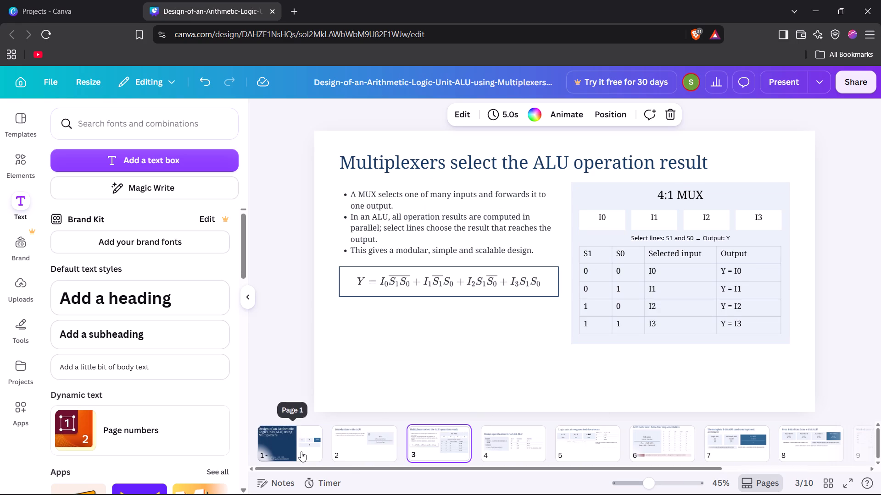
Add a blank slide after slide 10 at the end of the presentation.
scroll(546, 447, "left", 5)
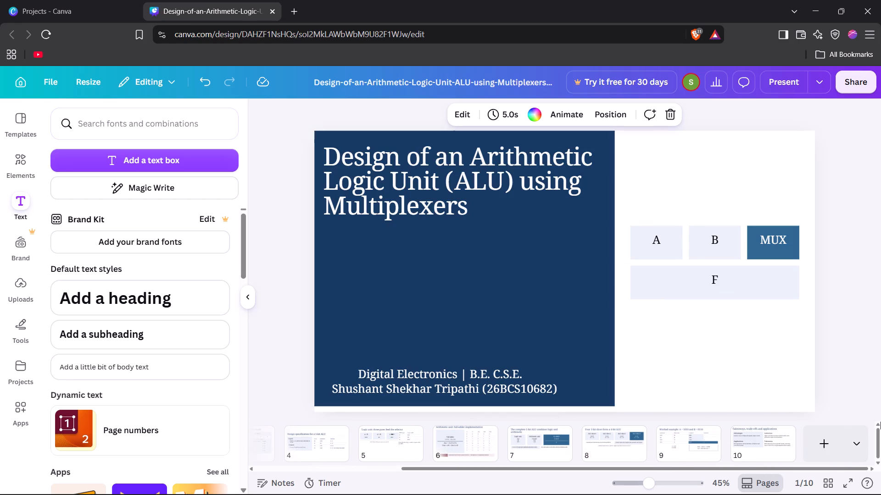
left_click(837, 443)
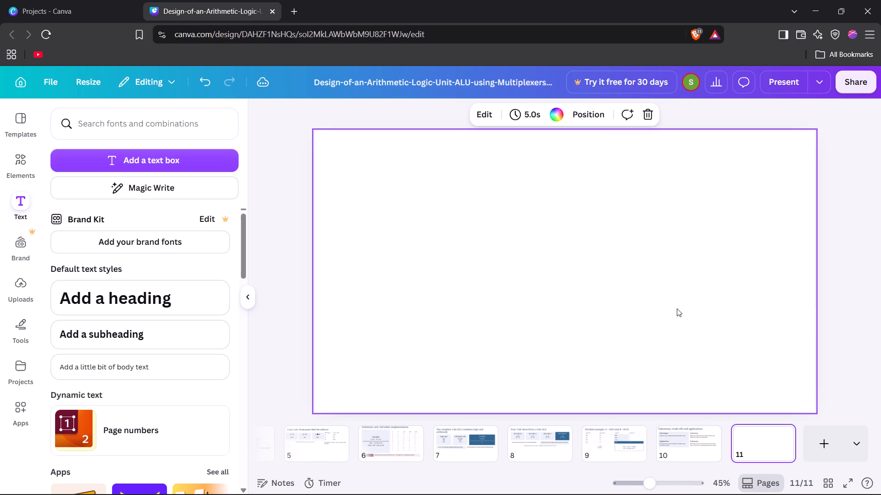
left_click(636, 304)
Insert a text box on the blank slide 11 and clear its placeholder text.
left_click(184, 163)
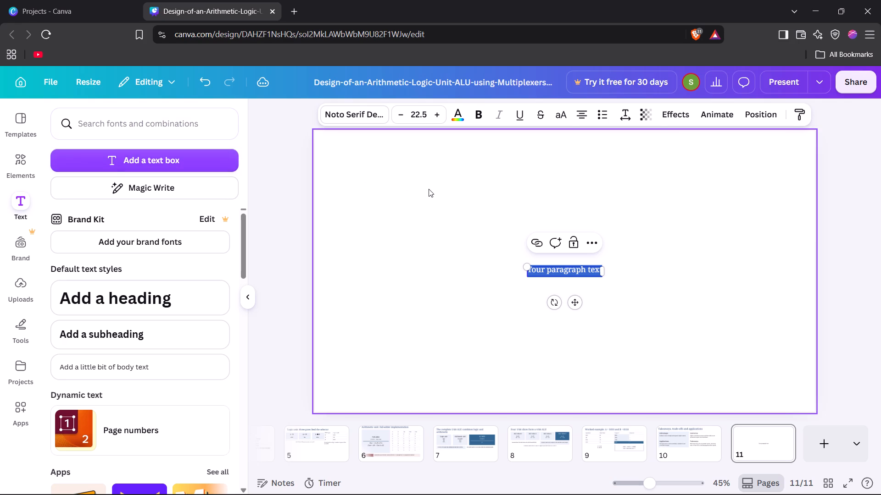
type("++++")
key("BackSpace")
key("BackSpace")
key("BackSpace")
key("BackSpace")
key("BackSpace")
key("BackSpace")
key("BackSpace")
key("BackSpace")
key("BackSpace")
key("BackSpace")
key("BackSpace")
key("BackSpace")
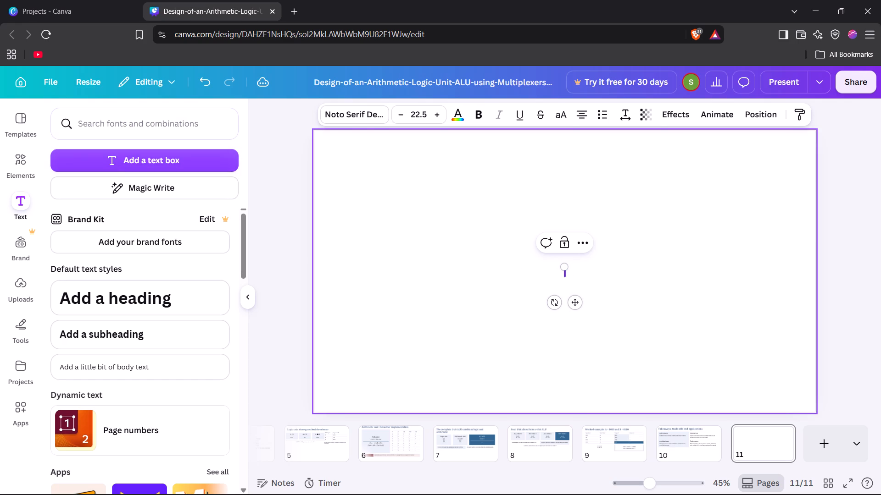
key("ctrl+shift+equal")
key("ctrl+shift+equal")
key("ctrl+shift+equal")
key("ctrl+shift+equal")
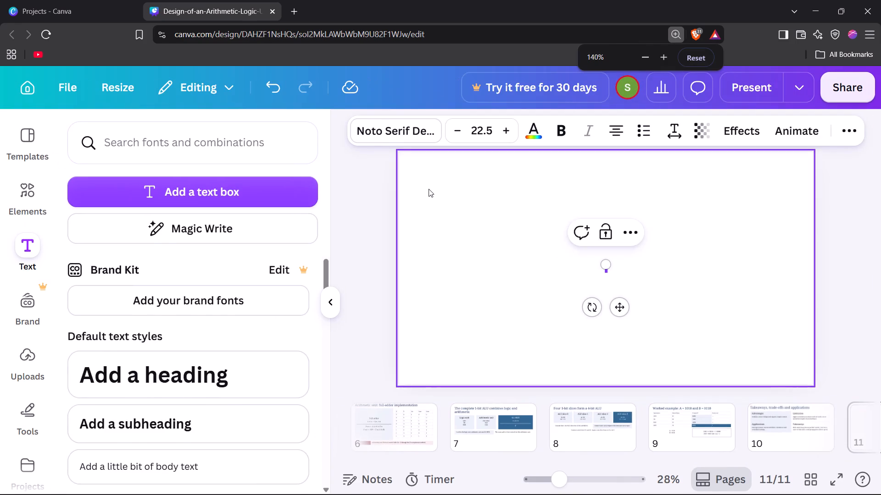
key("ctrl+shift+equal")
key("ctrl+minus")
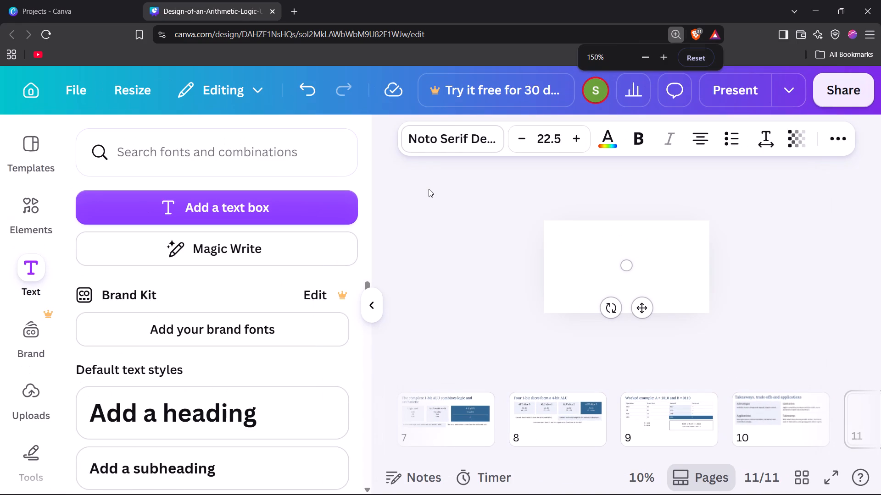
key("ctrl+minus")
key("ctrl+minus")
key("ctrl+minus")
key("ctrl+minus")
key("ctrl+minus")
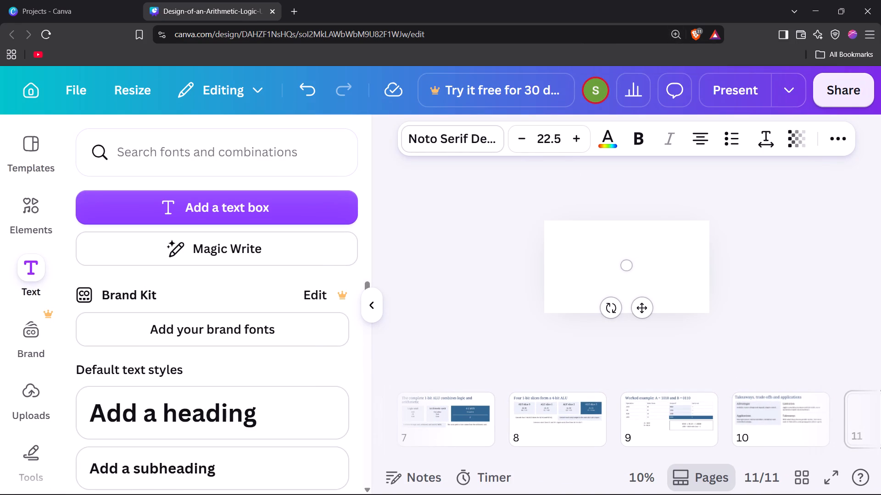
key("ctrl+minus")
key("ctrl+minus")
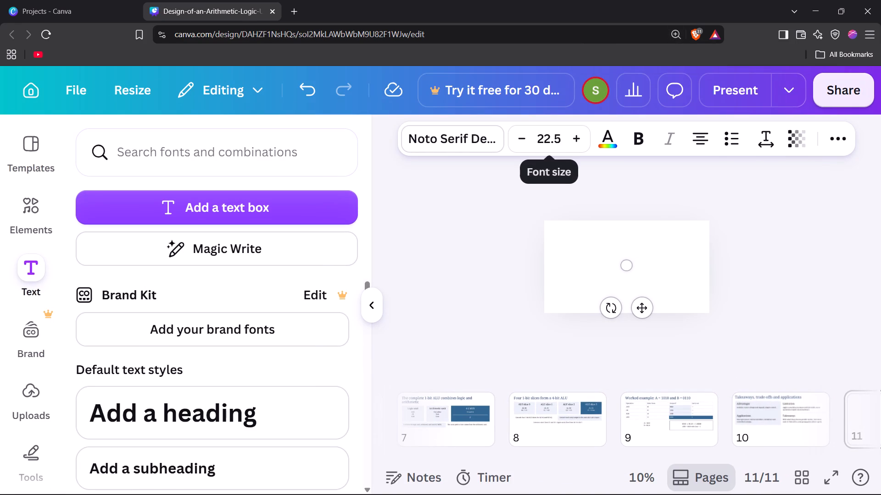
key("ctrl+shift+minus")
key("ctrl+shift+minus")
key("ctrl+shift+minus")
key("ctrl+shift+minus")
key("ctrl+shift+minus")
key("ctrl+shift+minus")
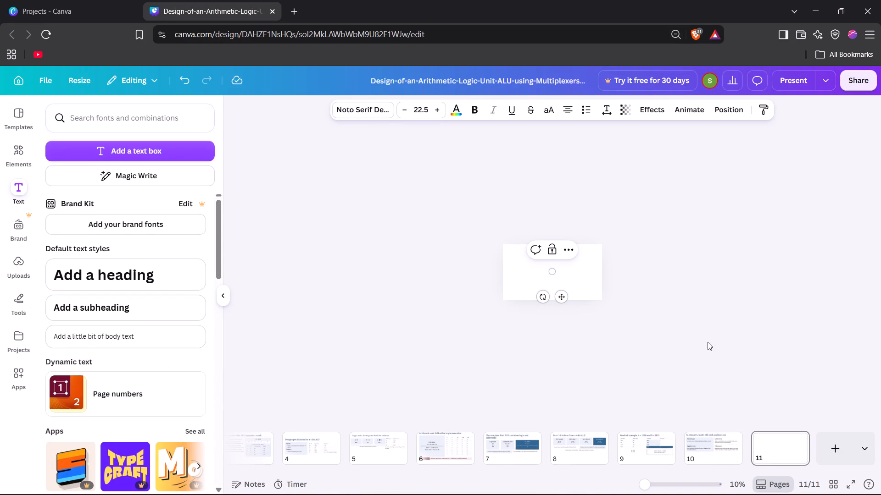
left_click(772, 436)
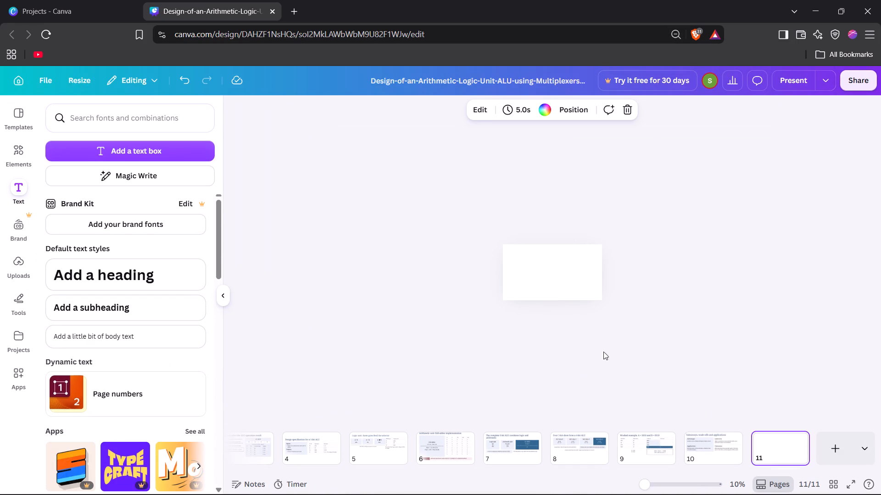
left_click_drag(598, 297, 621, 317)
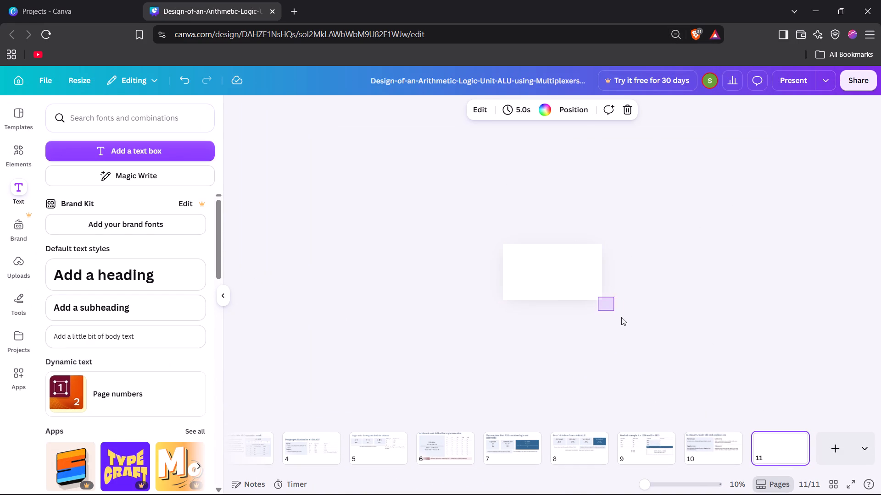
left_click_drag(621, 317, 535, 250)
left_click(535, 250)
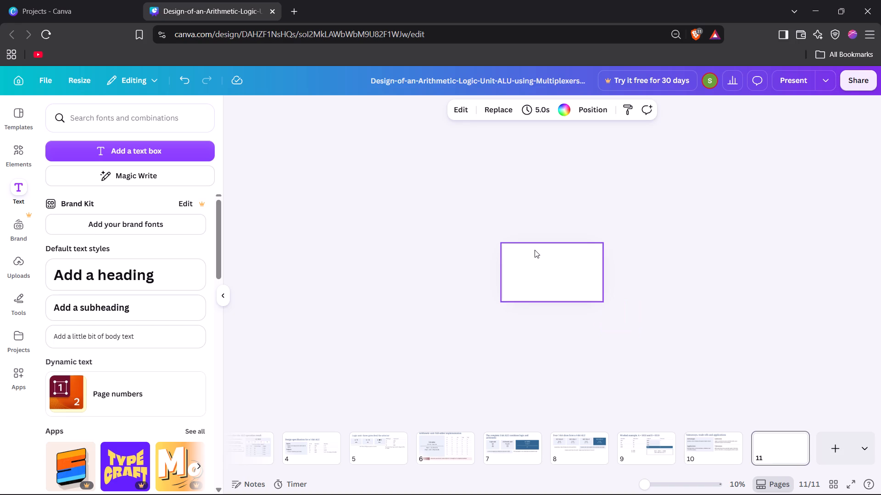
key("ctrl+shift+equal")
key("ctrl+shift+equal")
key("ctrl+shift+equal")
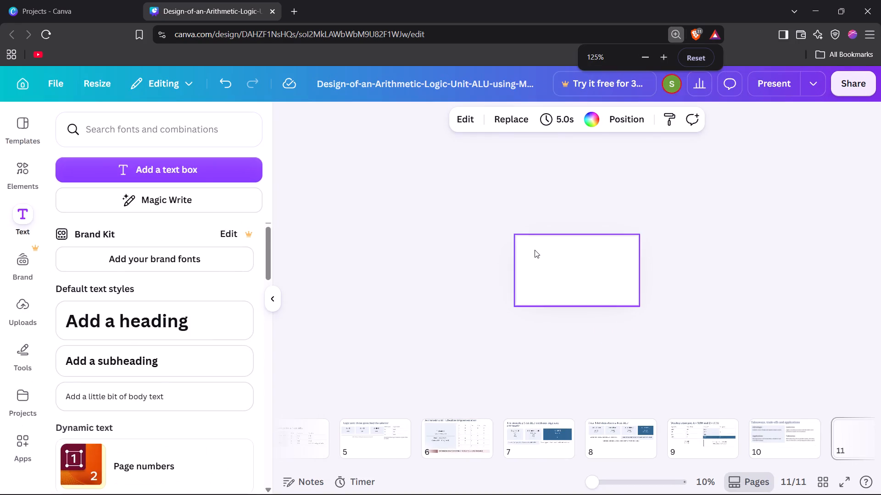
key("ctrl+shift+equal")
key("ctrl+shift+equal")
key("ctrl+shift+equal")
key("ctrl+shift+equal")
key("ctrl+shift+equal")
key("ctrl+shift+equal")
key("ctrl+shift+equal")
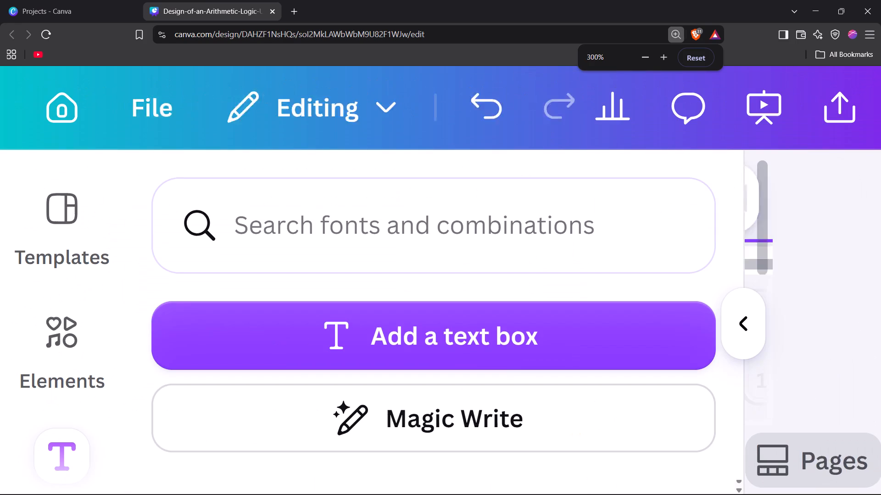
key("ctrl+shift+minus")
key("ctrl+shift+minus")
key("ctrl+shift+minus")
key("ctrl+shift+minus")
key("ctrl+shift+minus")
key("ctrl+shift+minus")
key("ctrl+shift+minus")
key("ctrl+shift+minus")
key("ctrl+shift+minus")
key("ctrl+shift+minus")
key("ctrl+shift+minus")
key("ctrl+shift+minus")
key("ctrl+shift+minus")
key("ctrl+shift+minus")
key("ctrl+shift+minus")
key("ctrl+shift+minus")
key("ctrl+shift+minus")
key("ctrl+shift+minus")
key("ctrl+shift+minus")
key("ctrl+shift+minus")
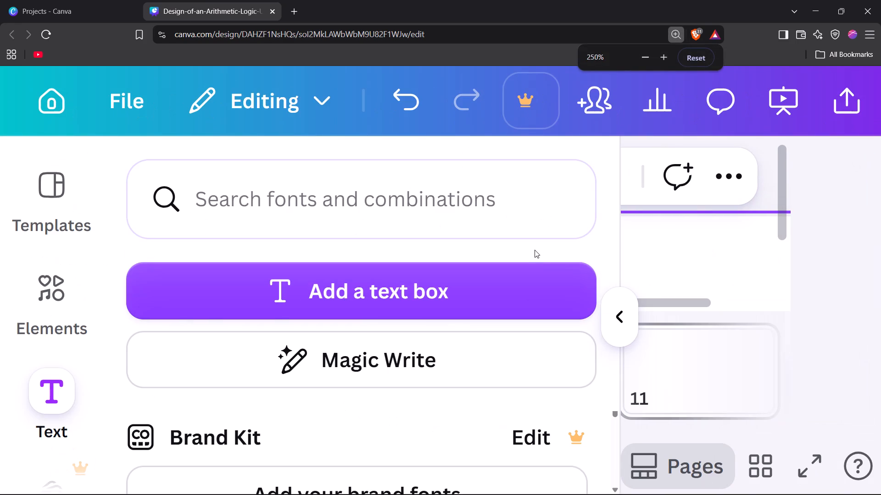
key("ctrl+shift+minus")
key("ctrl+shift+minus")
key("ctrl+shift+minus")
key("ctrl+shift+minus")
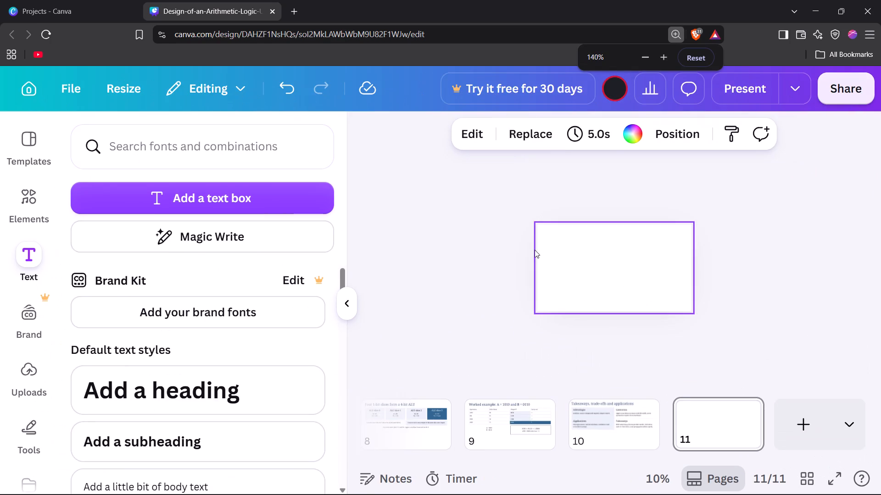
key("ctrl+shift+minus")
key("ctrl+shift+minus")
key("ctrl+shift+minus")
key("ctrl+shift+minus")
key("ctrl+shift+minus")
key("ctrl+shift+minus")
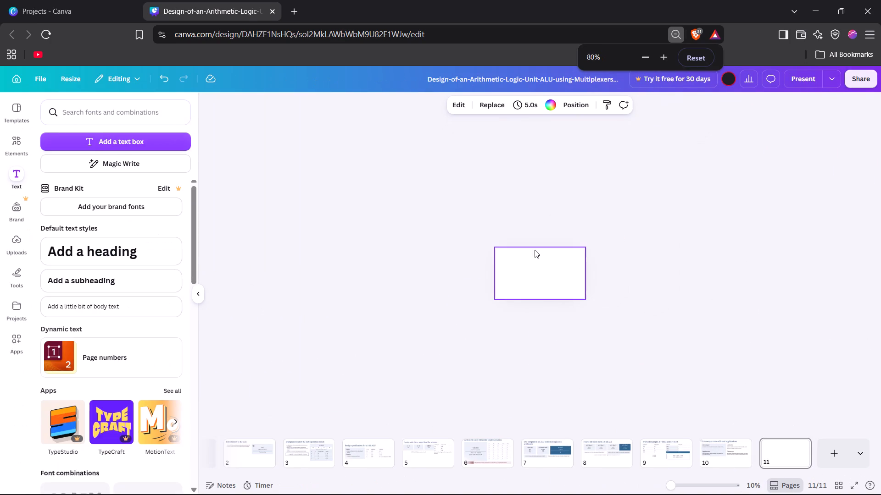
Delete the blank slide 11 and add a fresh blank slide after slide 10 in its place.
right_click(798, 451)
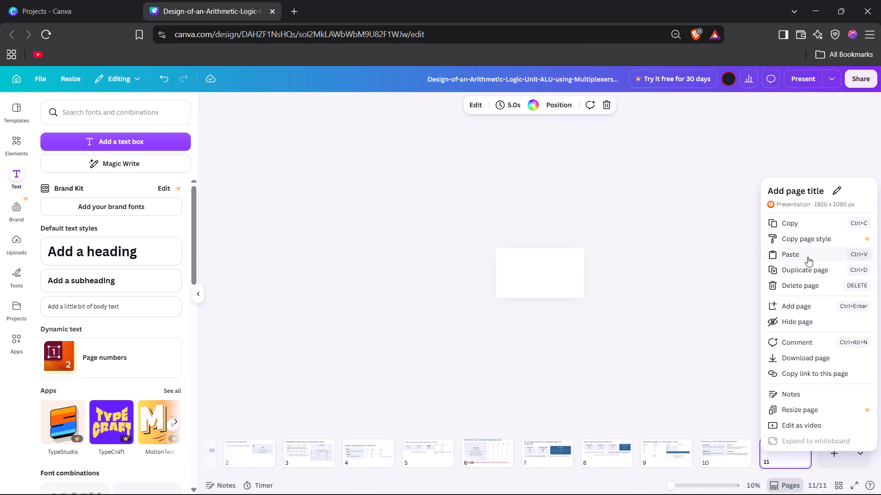
left_click(808, 283)
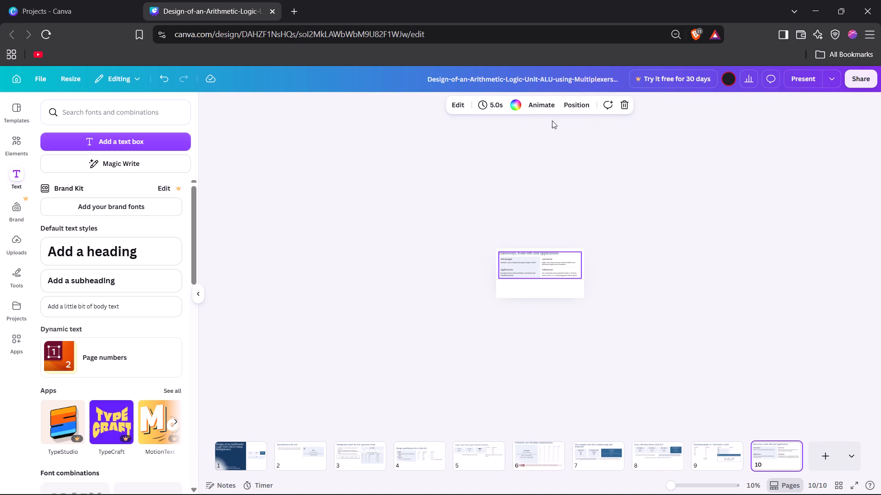
left_click(461, 108)
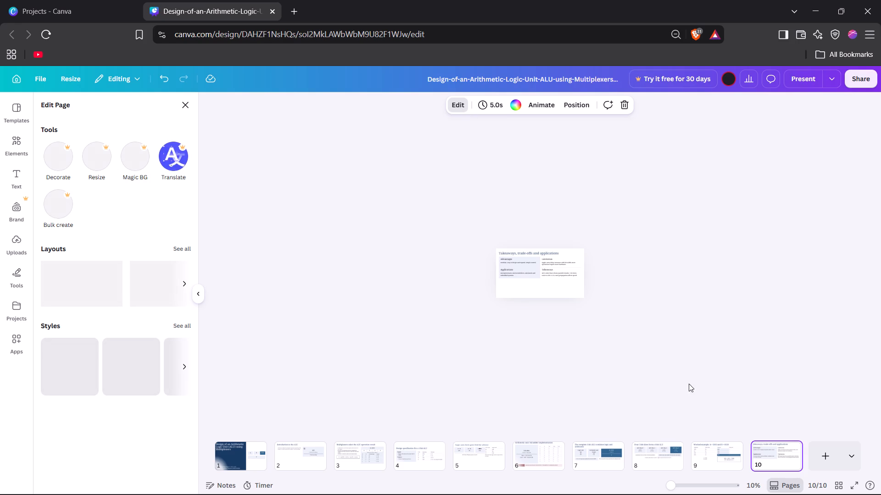
left_click(832, 461)
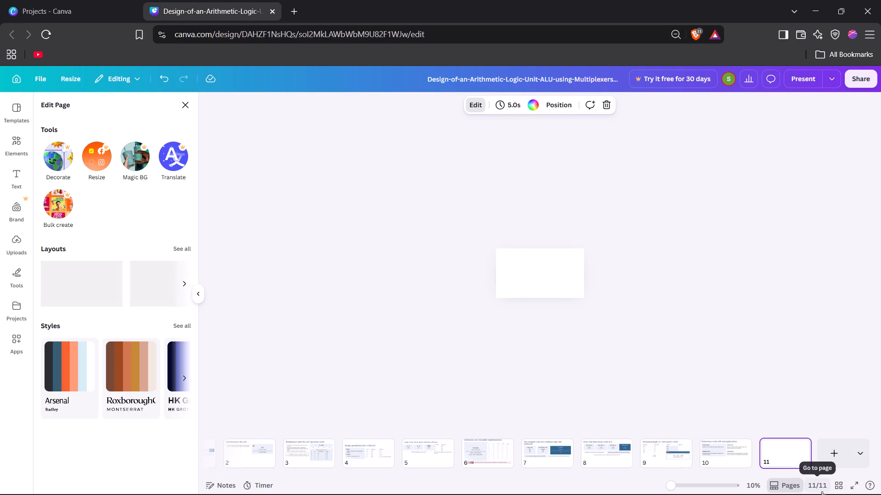
Insert a text box on the new blank slide 11 and clear its placeholder text.
left_click(703, 487)
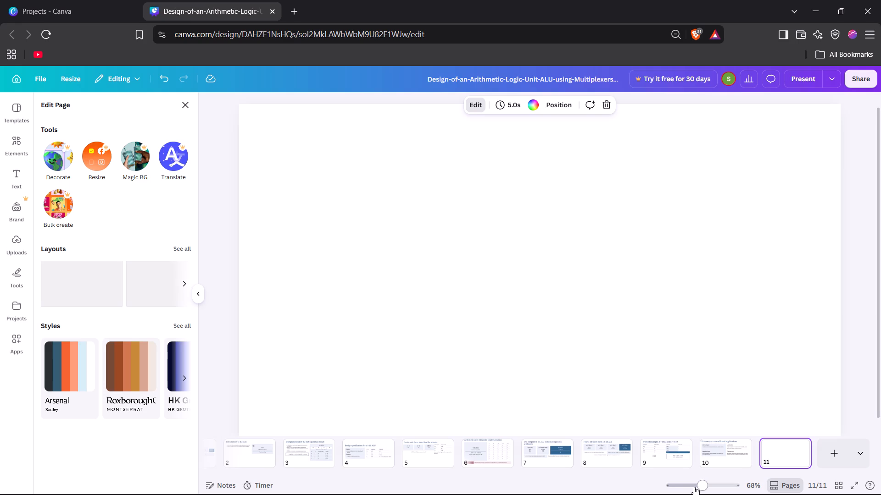
left_click(693, 487)
left_click(699, 487)
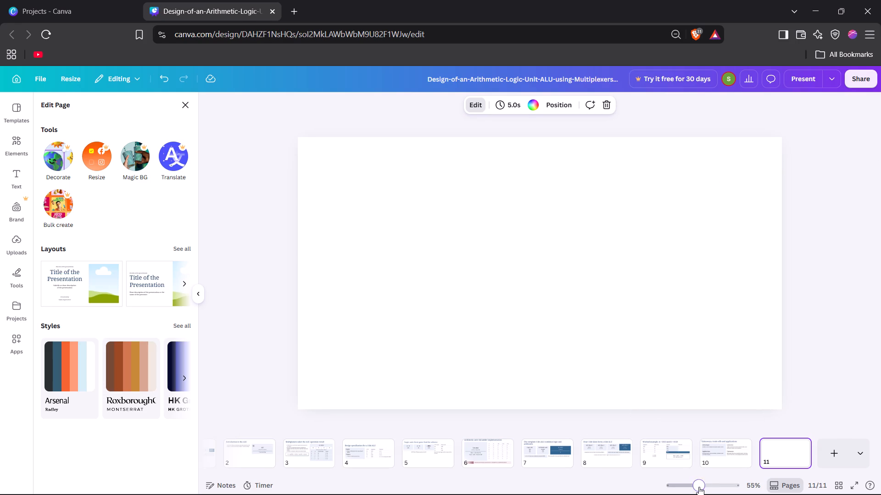
left_click(705, 486)
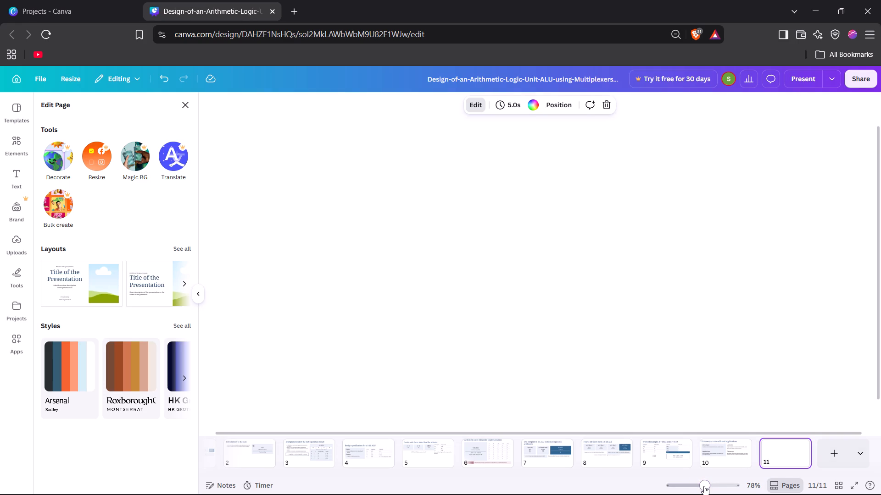
left_click(701, 486)
left_click(699, 486)
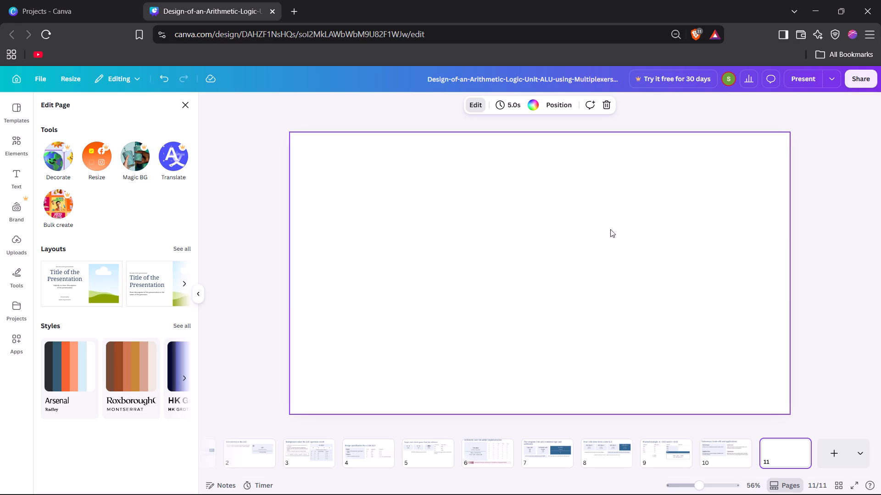
left_click(509, 248)
left_click(9, 180)
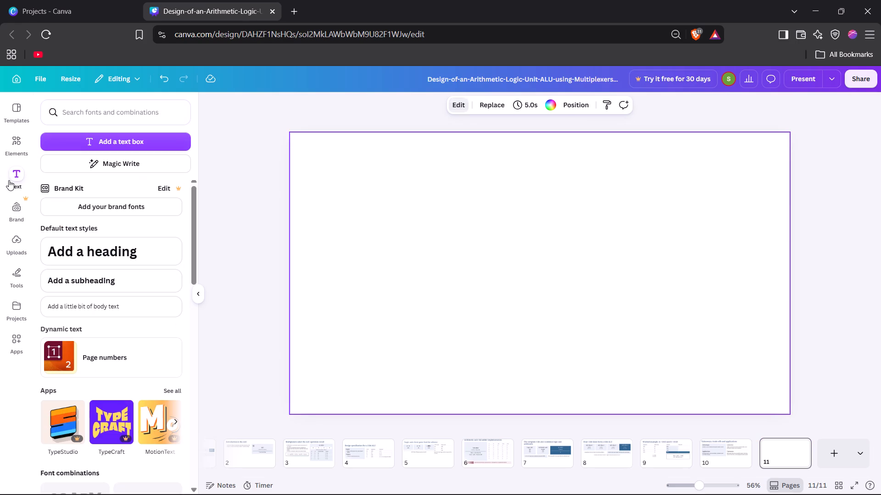
left_click(133, 144)
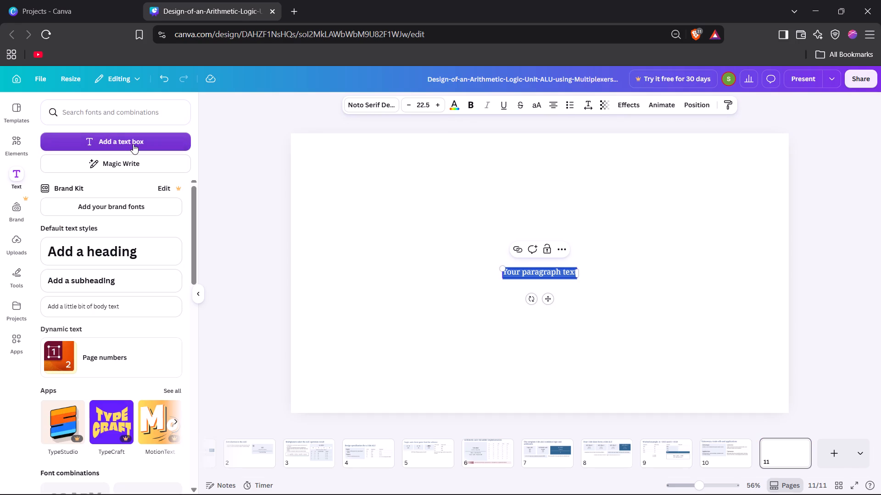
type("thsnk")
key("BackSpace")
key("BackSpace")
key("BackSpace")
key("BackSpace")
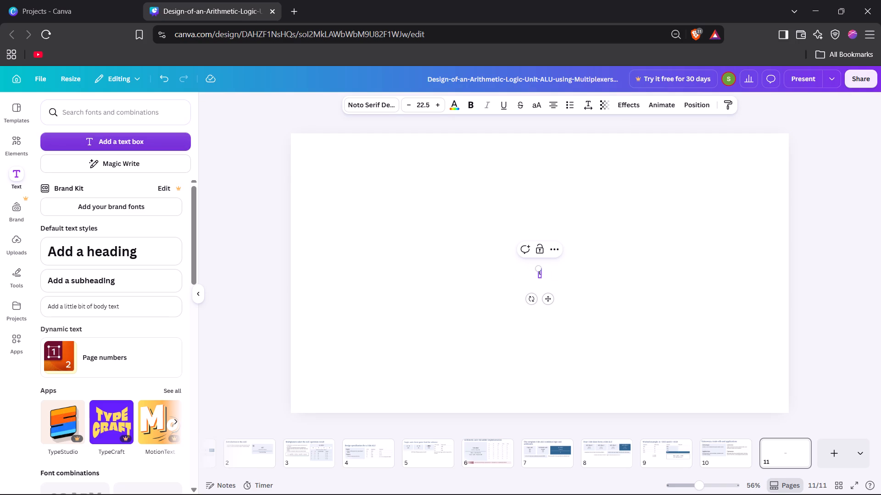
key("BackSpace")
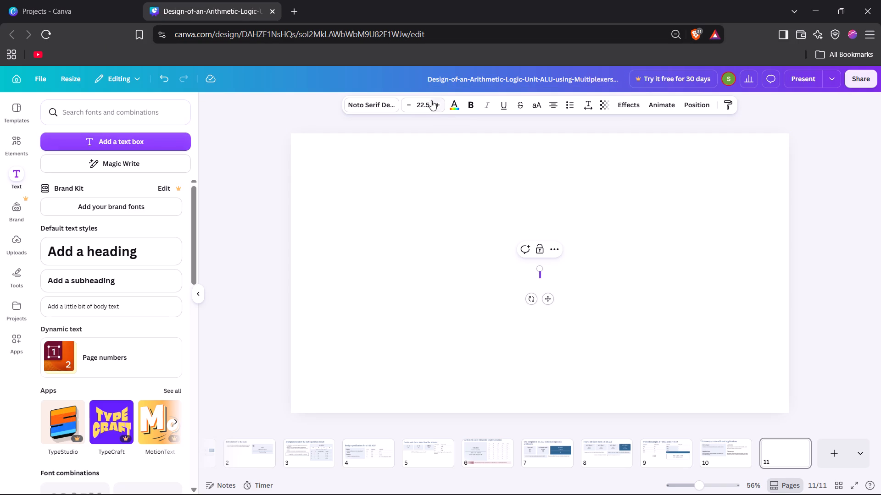
Increase the font size of slide 11's empty text box to 75.5.
left_click(437, 103)
triple_click(437, 103)
triple_click(437, 103)
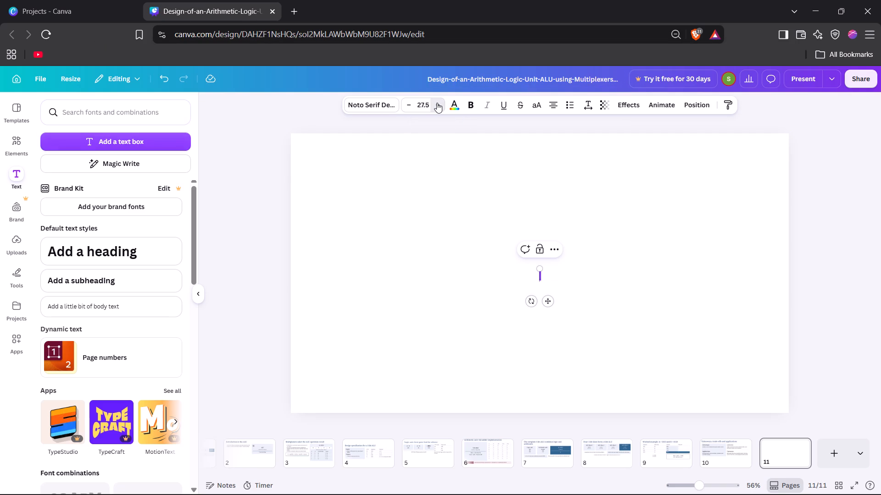
triple_click(437, 103)
triple_click(437, 103)
triple_click(437, 103)
triple_click(437, 103)
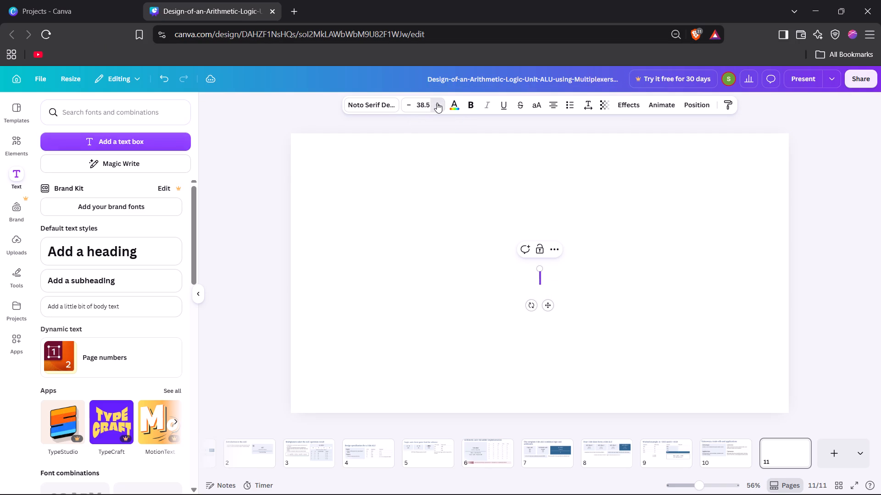
triple_click(437, 103)
triple_click(437, 103)
Enter the closing text "Thank You ...." in slide 11's text box.
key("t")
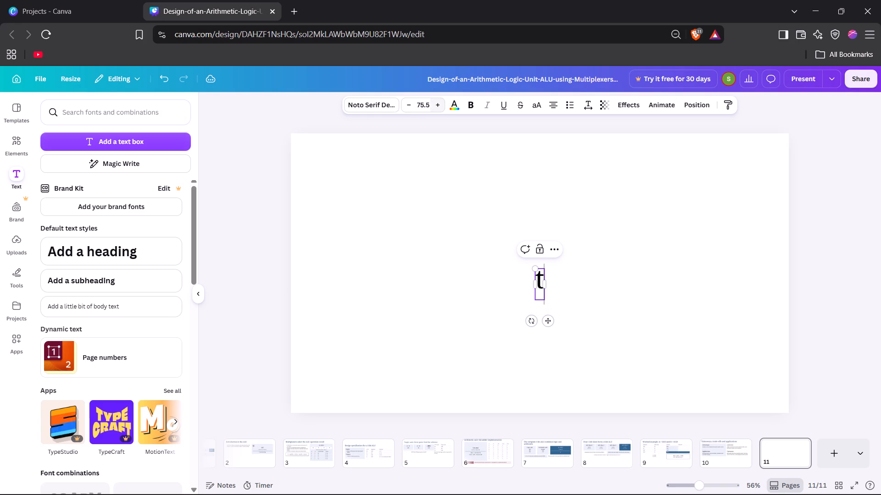
key("BackSpace")
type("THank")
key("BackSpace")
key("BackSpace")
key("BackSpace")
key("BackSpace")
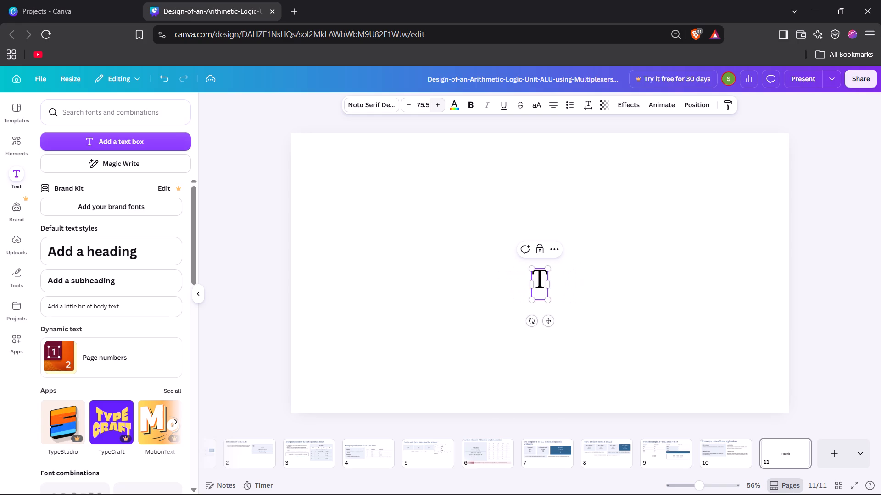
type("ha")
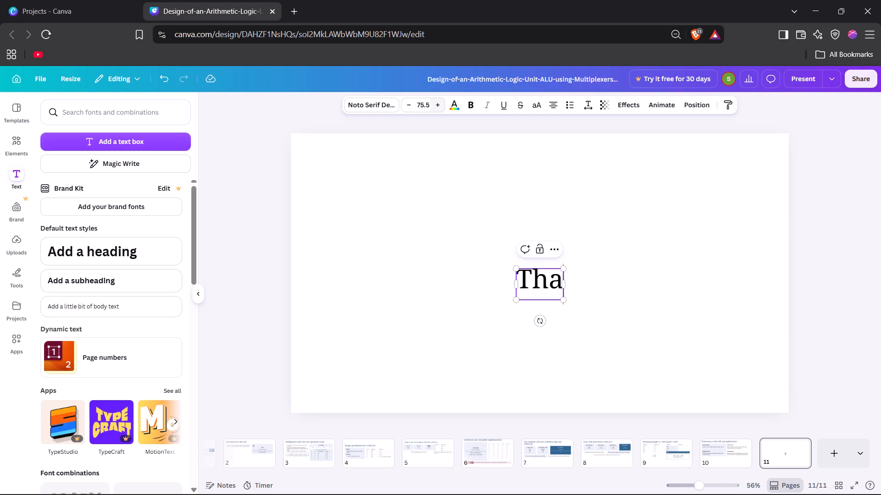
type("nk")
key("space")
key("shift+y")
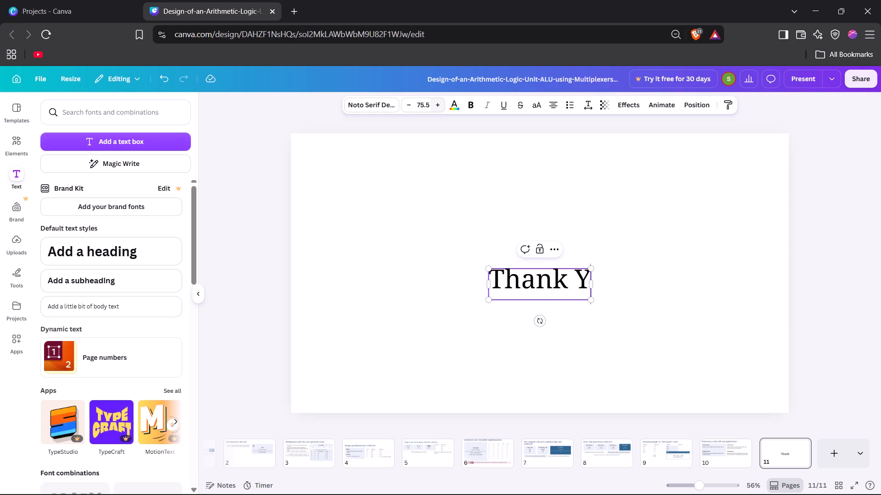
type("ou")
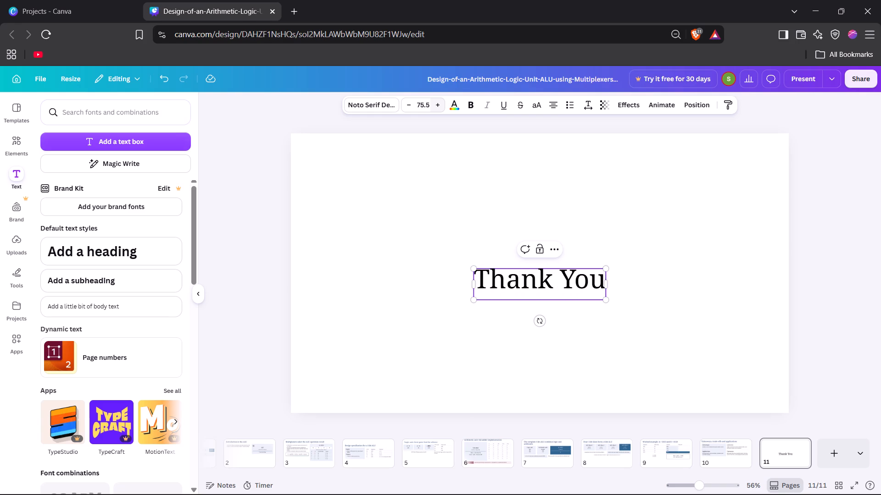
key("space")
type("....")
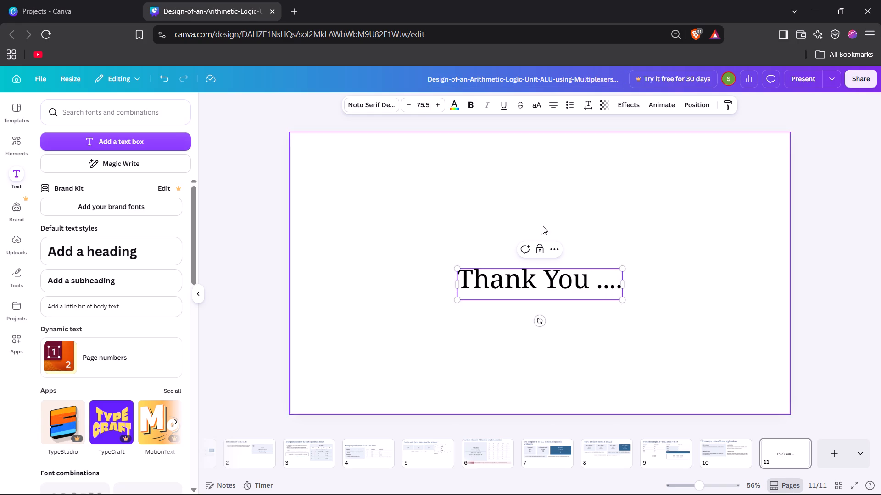
left_click(543, 284)
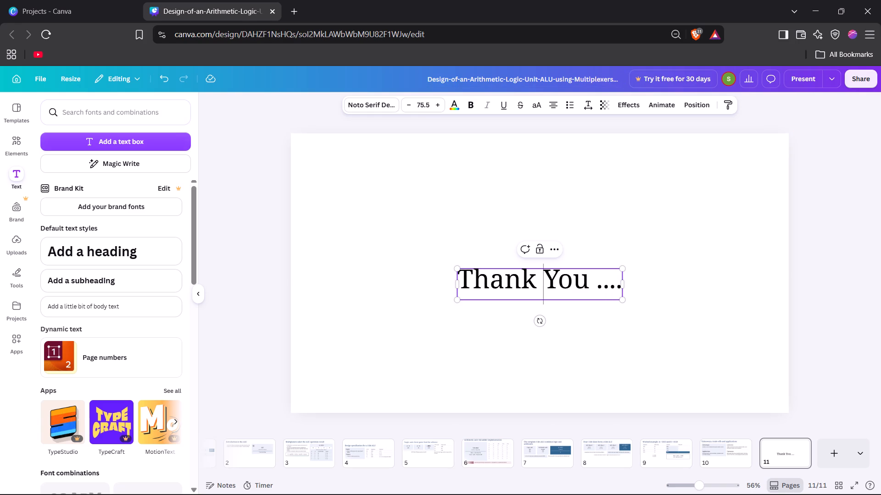
left_click(569, 332)
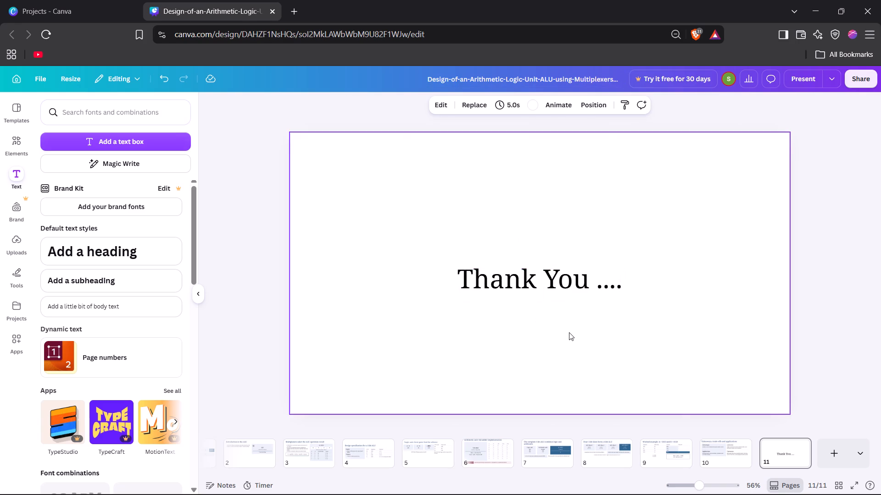
Move the "Thank You ...." text up slightly to the centre of slide 11.
left_click_drag(534, 282, 534, 267)
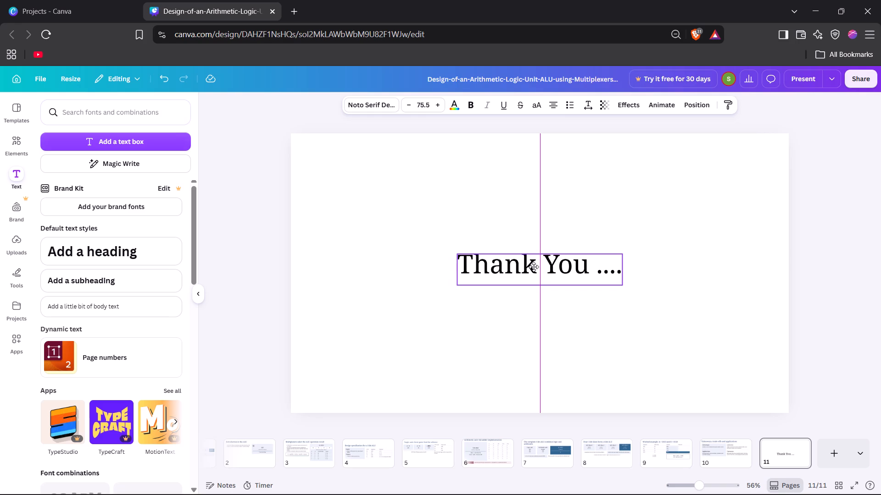
left_click_drag(534, 267, 534, 272)
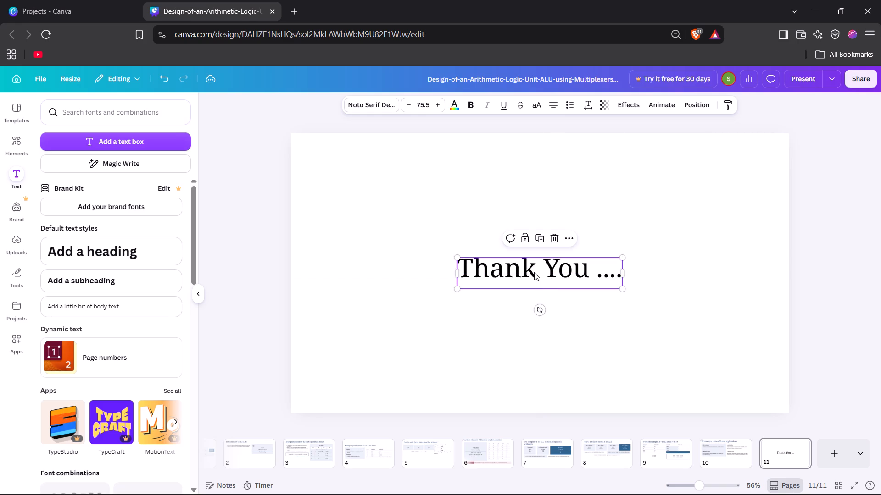
left_click(641, 195)
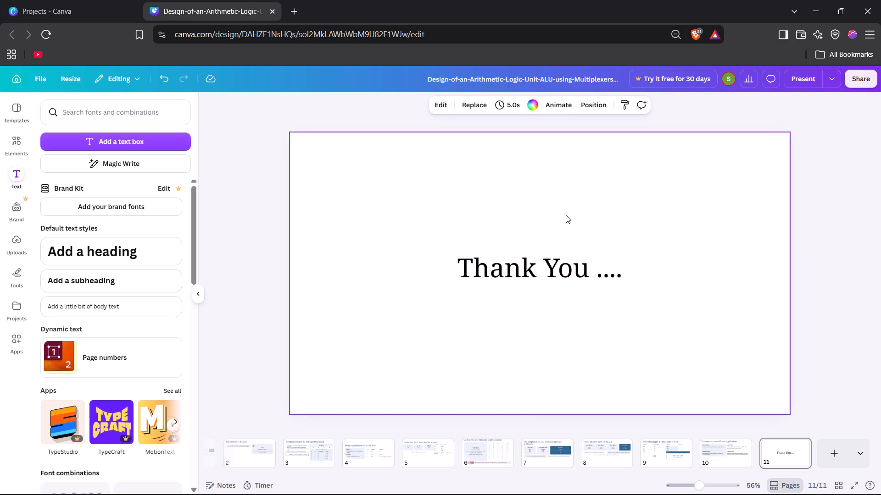
Increase the font size of slide 11's "Thank You ...." text to 115.
left_click(591, 277)
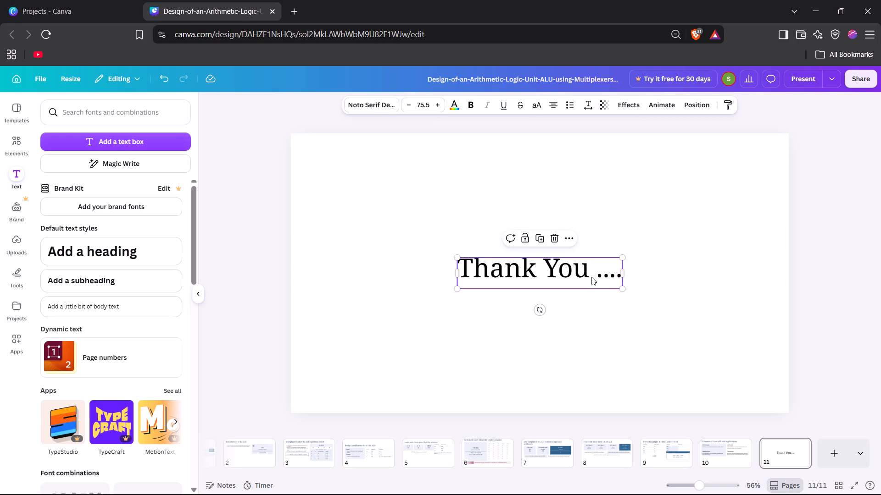
triple_click(437, 107)
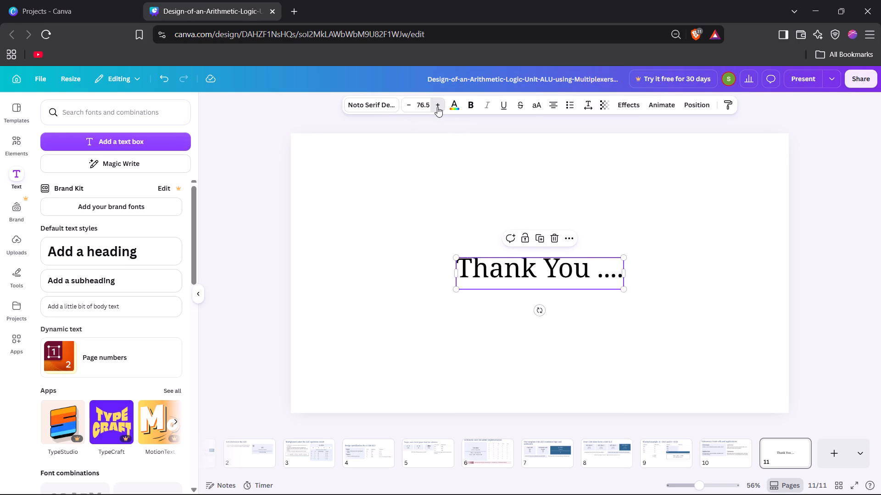
double_click(437, 107)
left_click(437, 107)
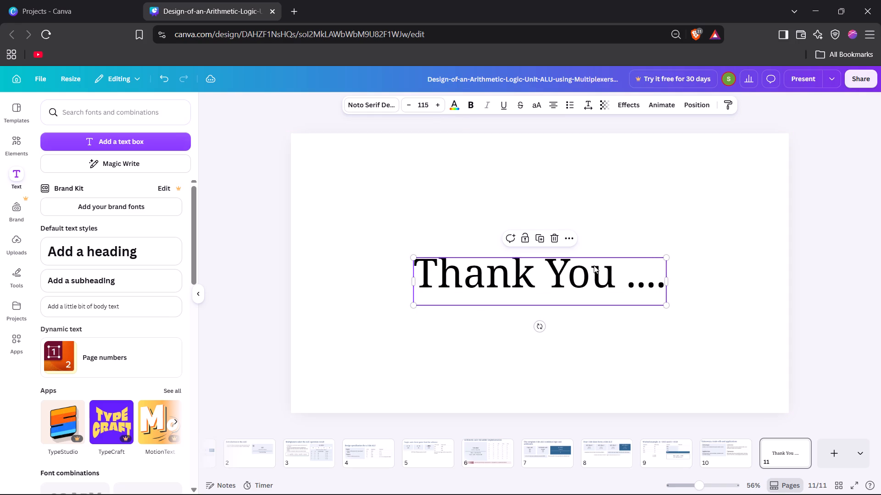
Move the enlarged "Thank You ...." text up slightly to centre it vertically on slide 11.
left_click_drag(538, 276, 543, 266)
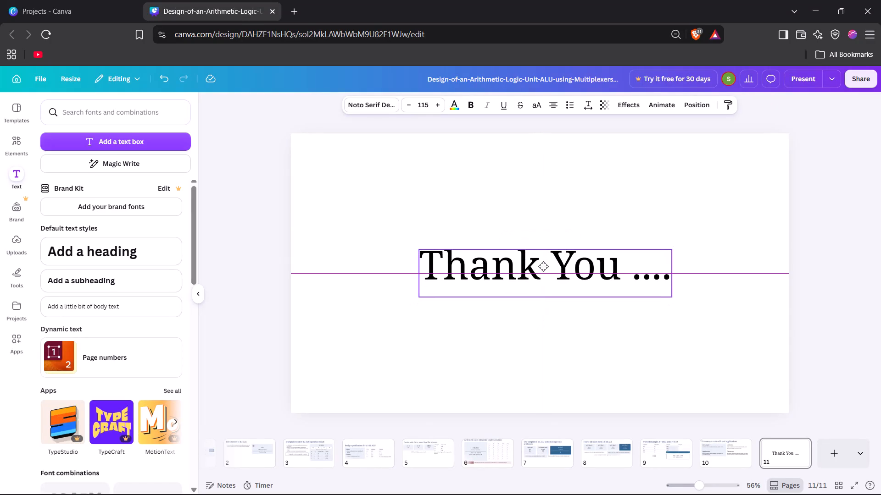
left_click_drag(543, 266, 543, 267)
left_click(628, 176)
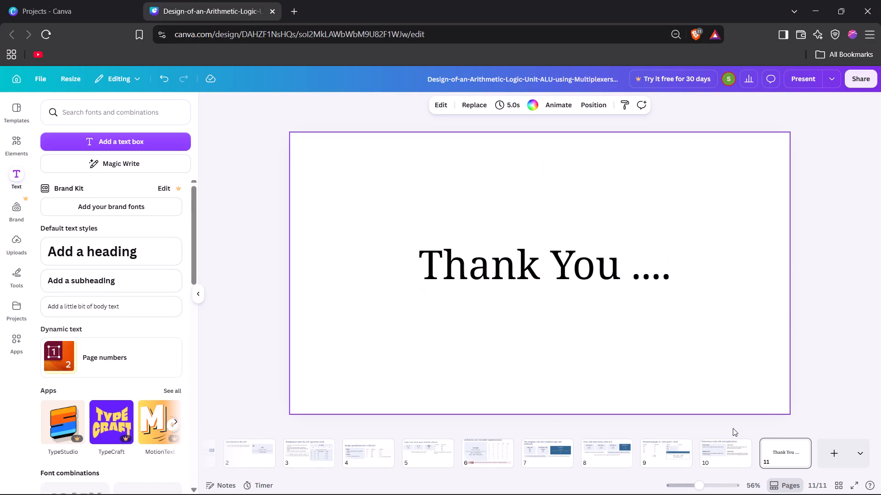
Review the slides backwards from the closing slide 11 towards slide 4, checking each slide's layout and content.
left_click(728, 441)
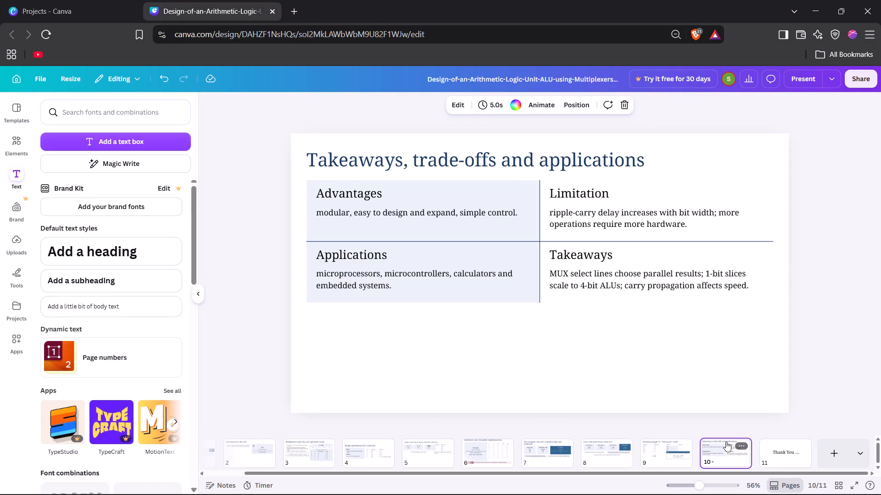
left_click(791, 447)
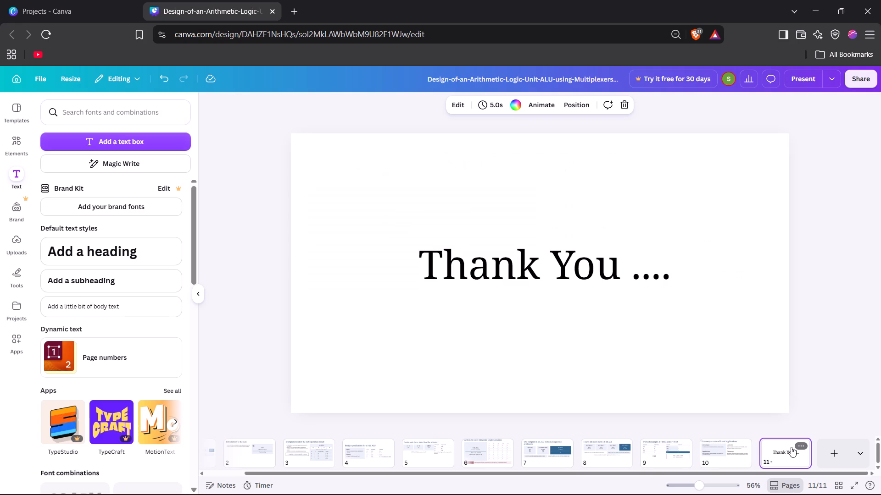
left_click(722, 457)
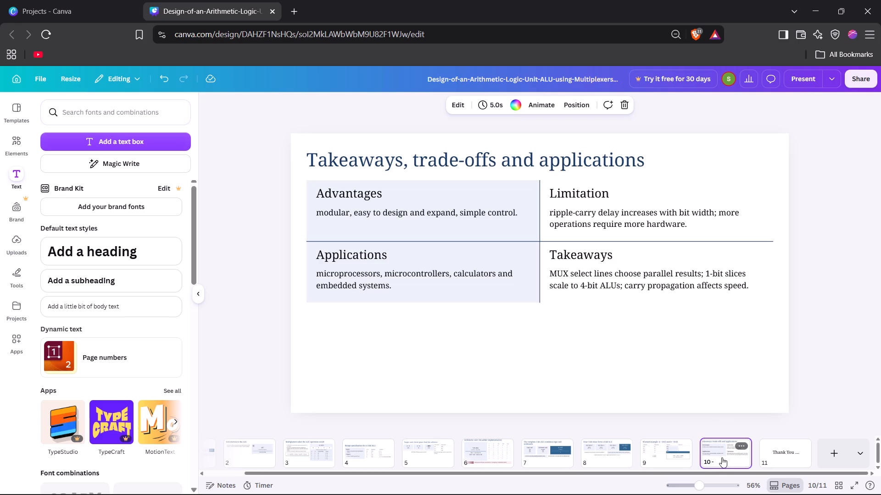
left_click(787, 453)
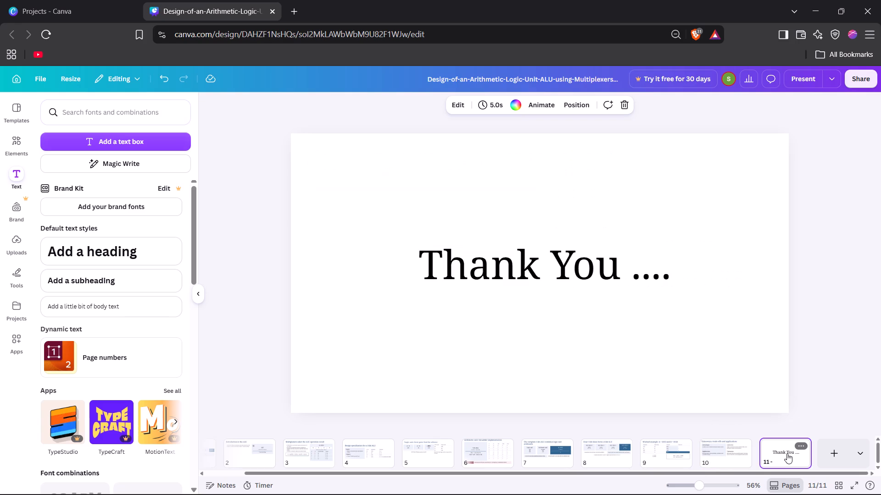
left_click(721, 457)
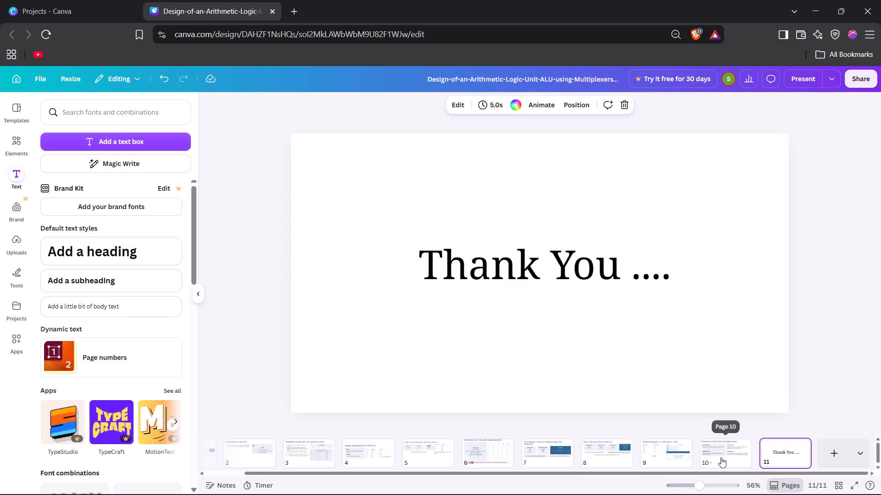
left_click(653, 457)
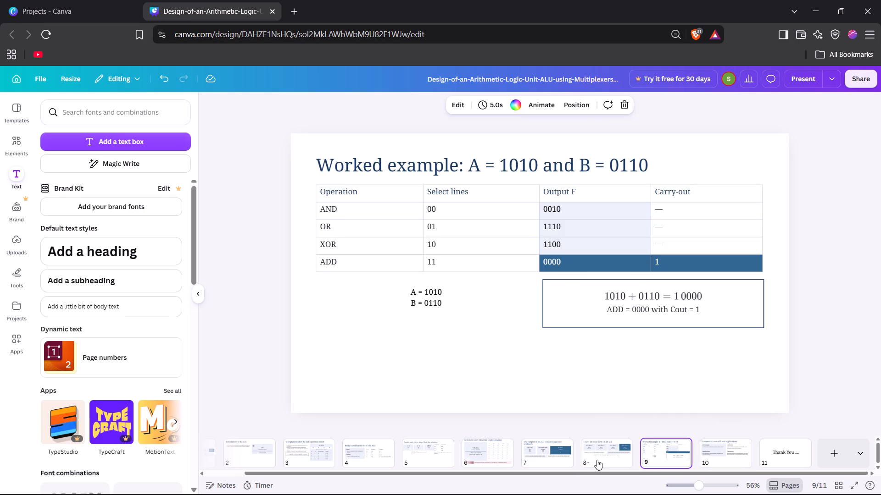
left_click(597, 460)
left_click(534, 454)
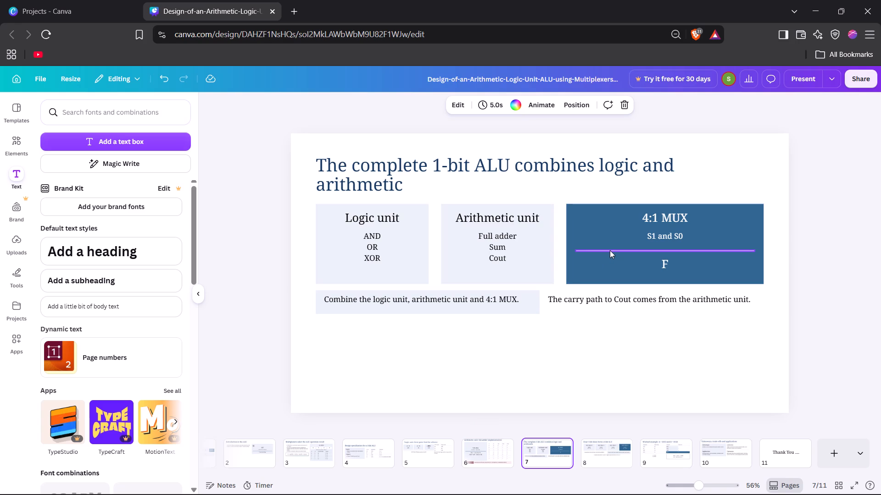
left_click(494, 447)
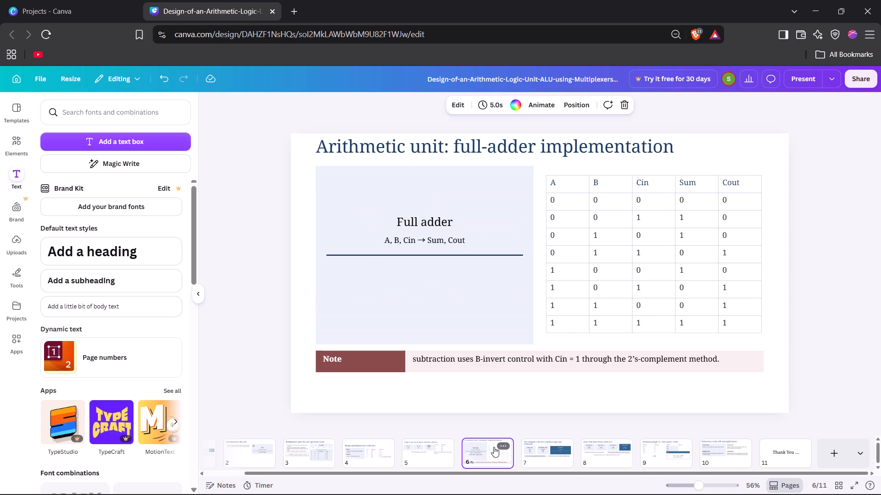
left_click(427, 454)
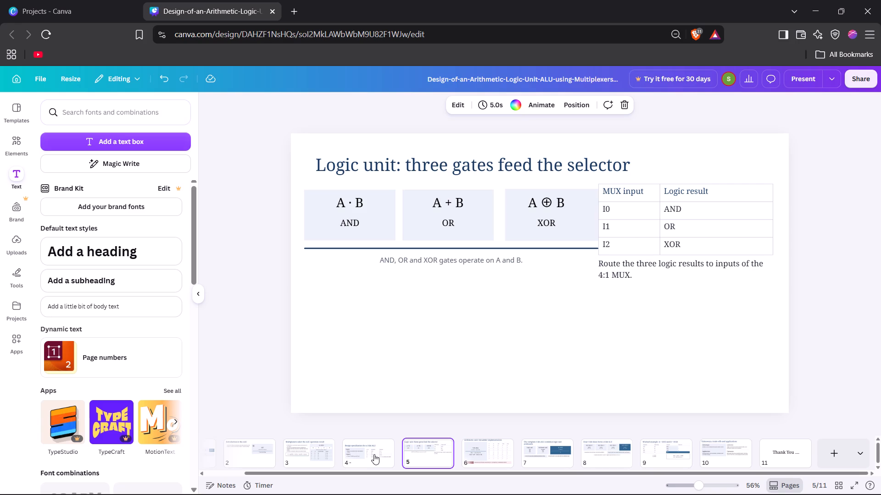
left_click(374, 454)
Move slide 3's title "Multiplexers select the ALU operation result" up slightly, keeping its horizontal alignment.
left_click(314, 461)
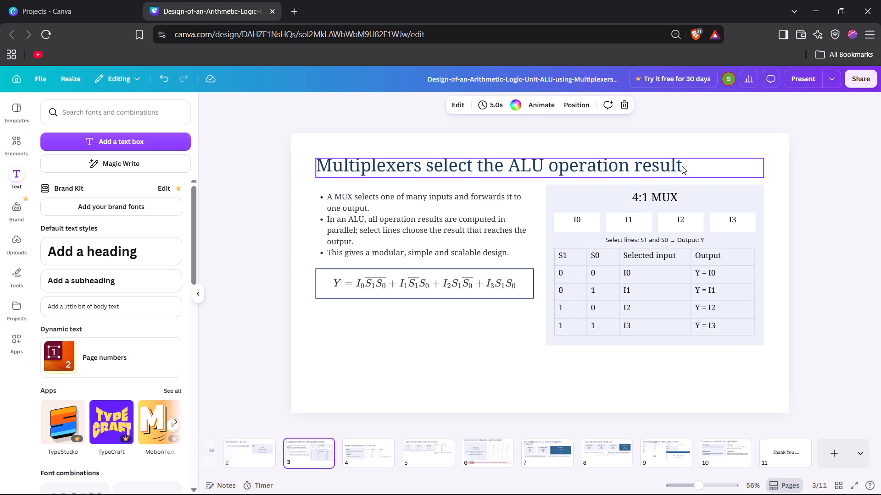
left_click_drag(682, 166, 697, 163)
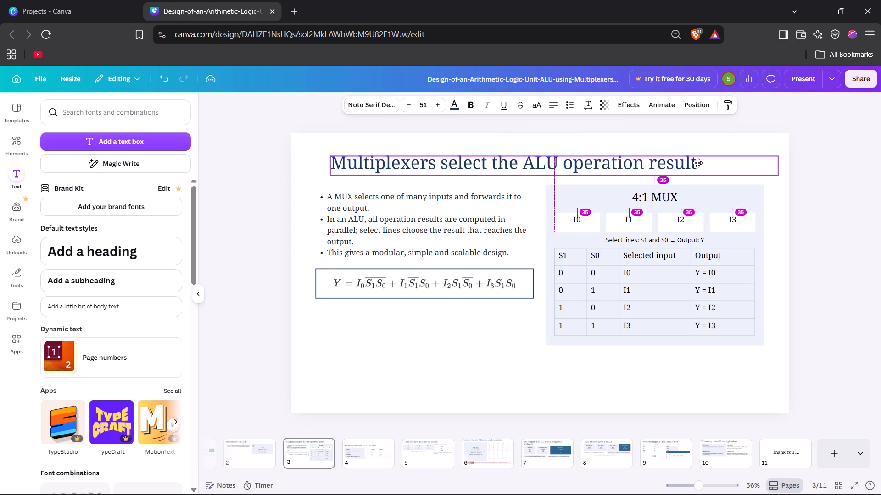
left_click_drag(697, 163, 681, 161)
left_click(529, 378)
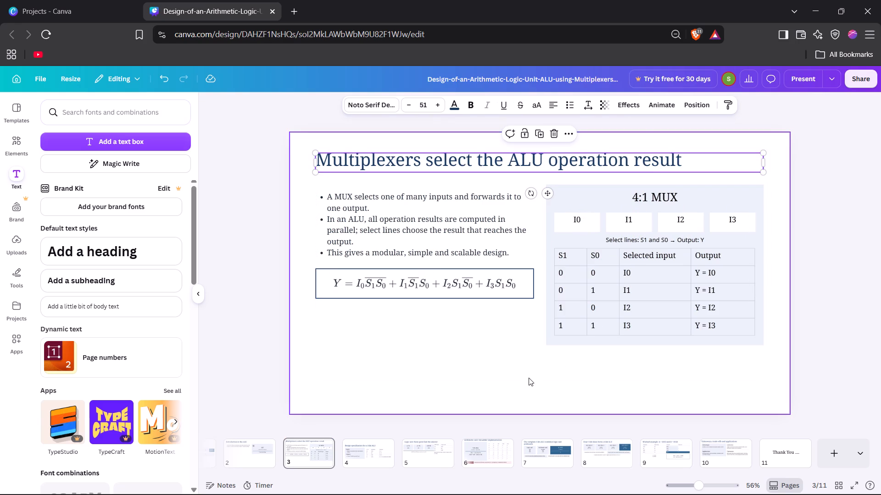
Enlarge the light background panel behind slide 3's 4:1 MUX table to about 852 wide and 726 high.
left_click(758, 344)
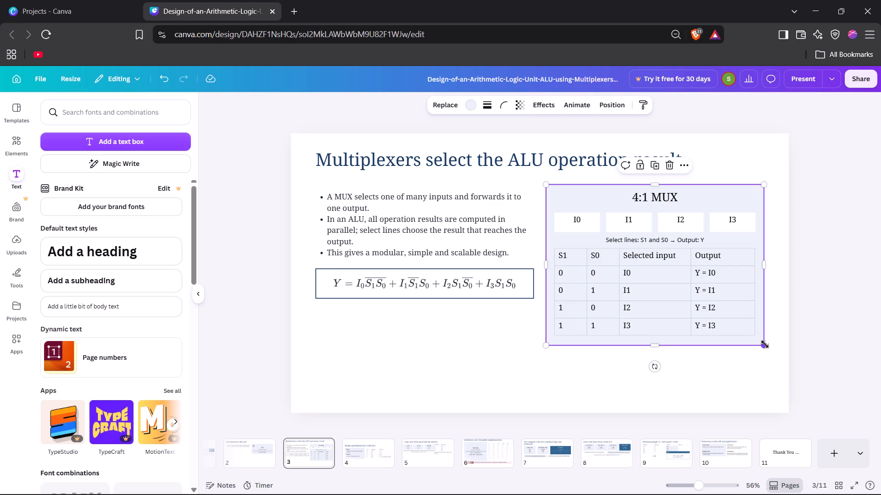
left_click_drag(765, 344, 765, 371)
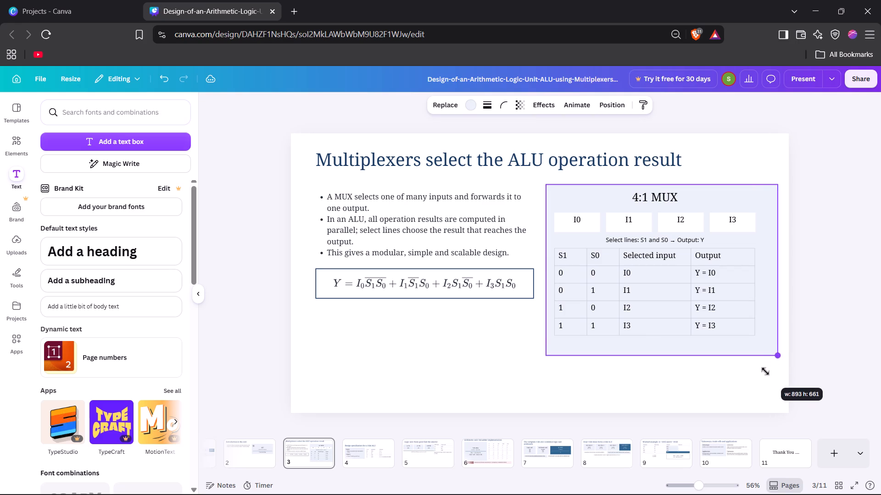
left_click_drag(765, 371, 748, 374)
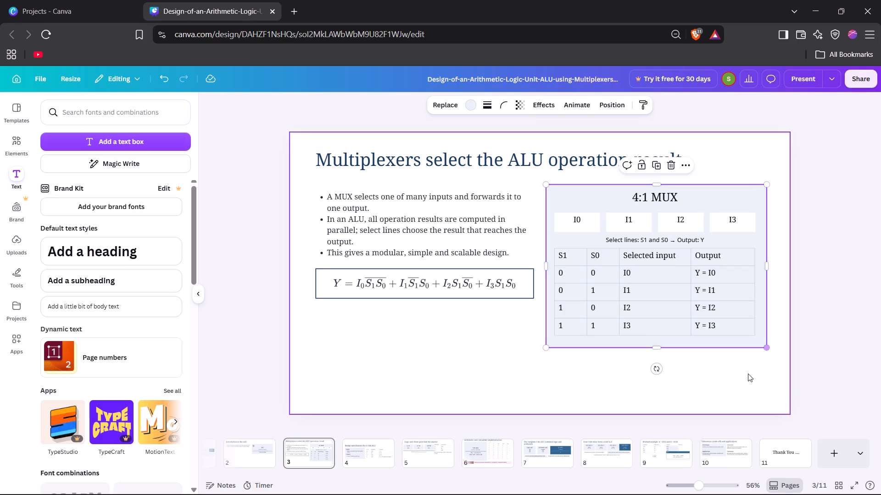
left_click_drag(658, 347, 669, 373)
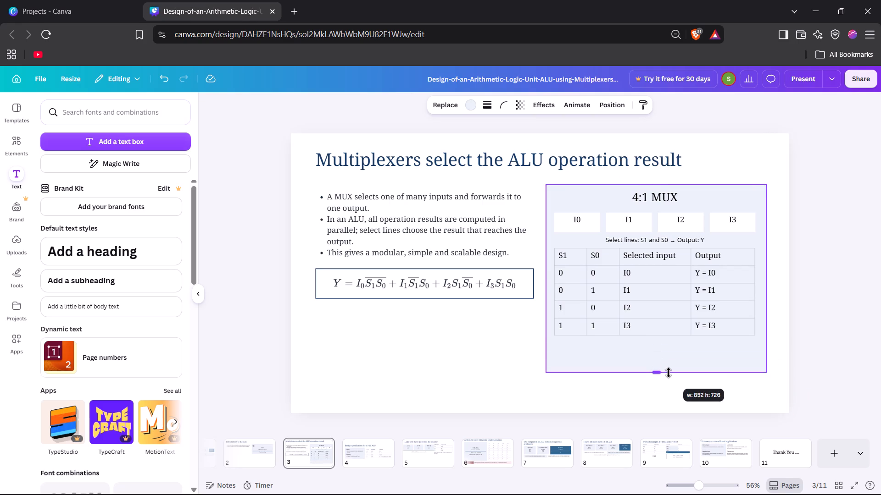
left_click_drag(669, 373, 669, 373)
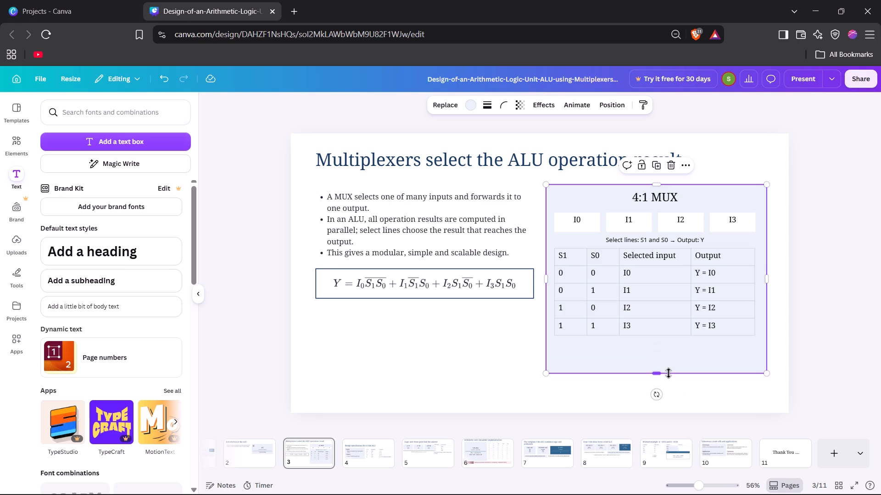
Reposition slide 3's enlarged background panel slightly higher so it frames the 4:1 MUX heading, input boxes and table evenly.
left_click(658, 341)
left_click(735, 338)
left_click_drag(756, 341, 701, 323)
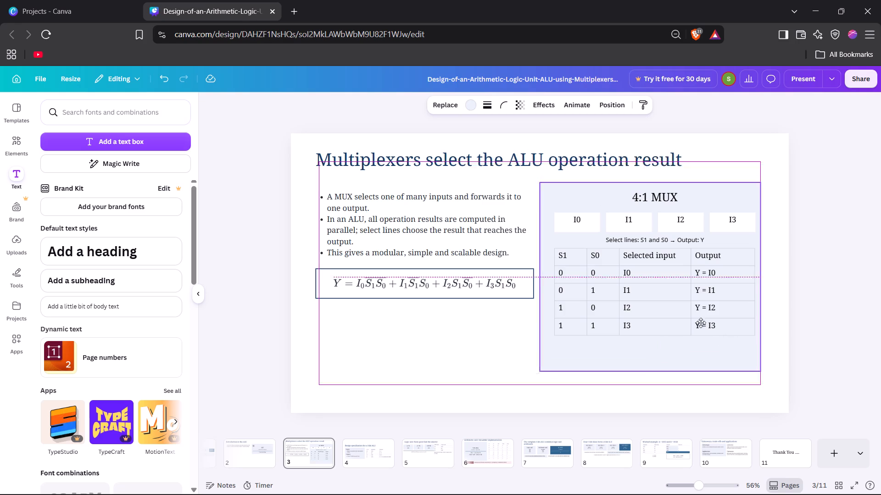
left_click_drag(701, 323, 539, 359)
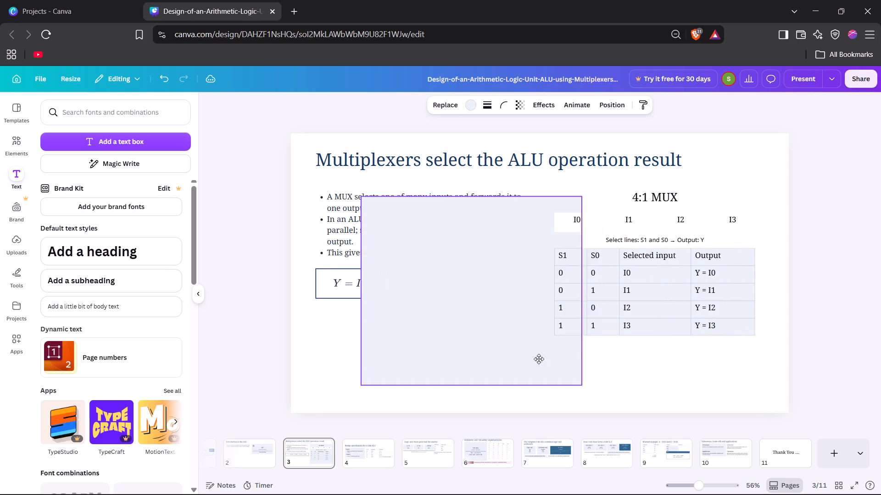
left_click_drag(539, 359, 752, 329)
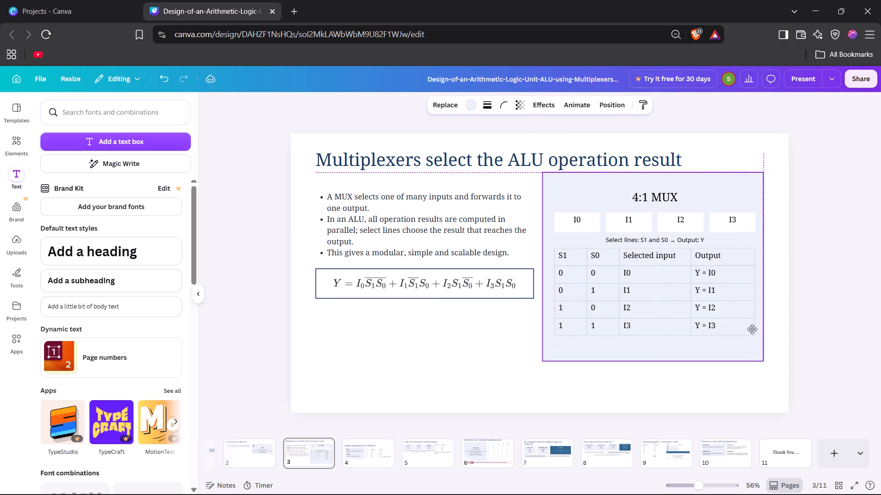
left_click_drag(752, 329, 753, 332)
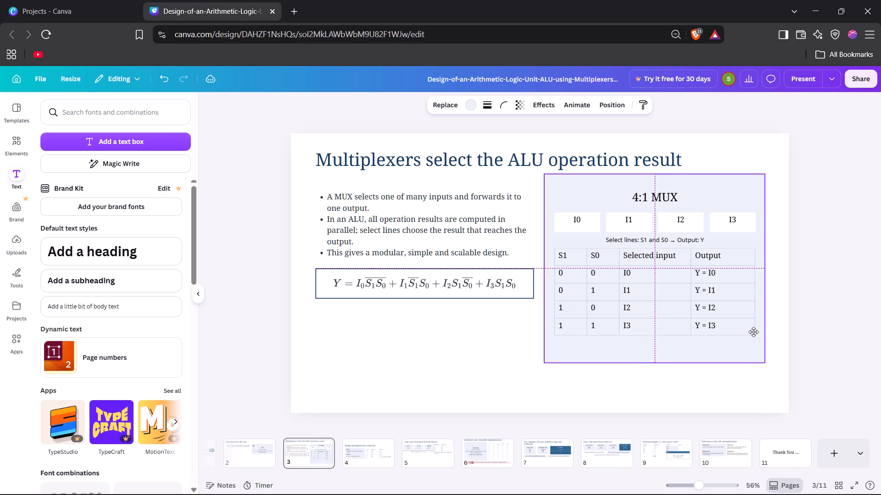
left_click_drag(753, 332, 753, 330)
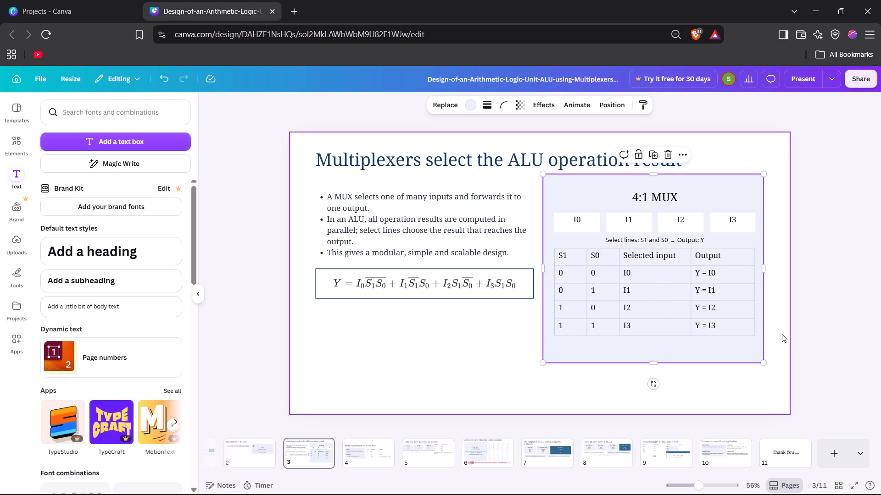
left_click(787, 334)
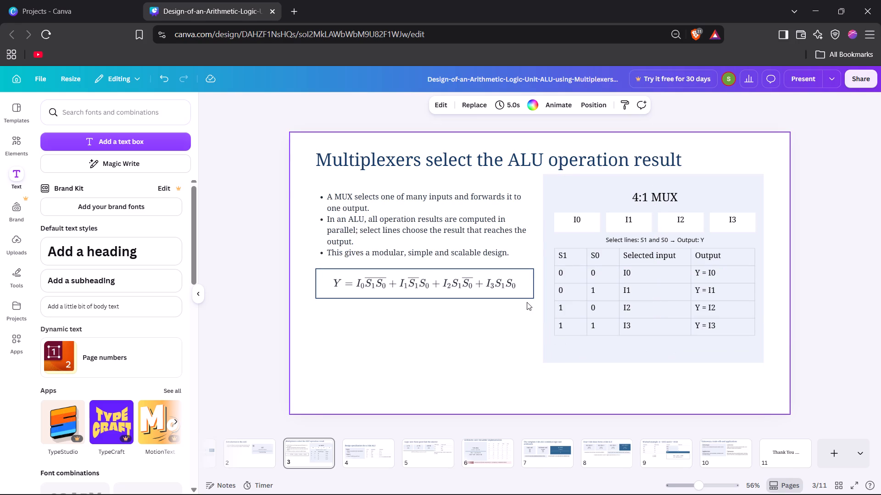
left_click(768, 363)
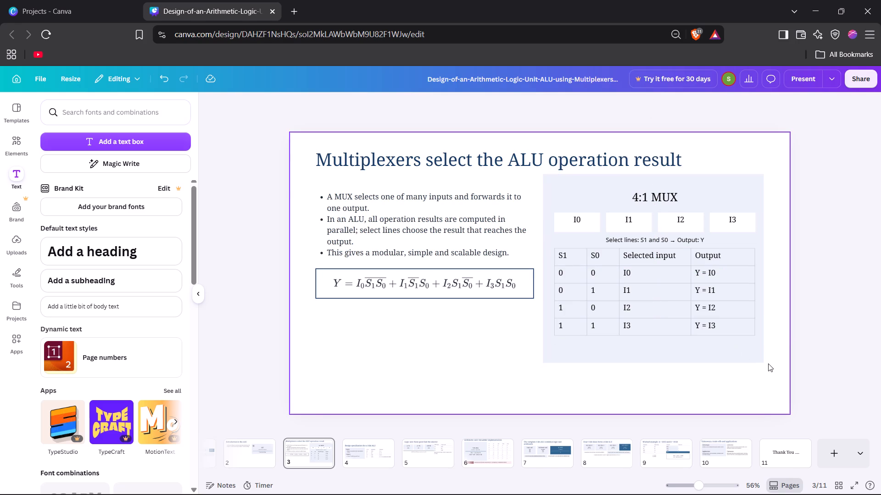
Check the layouts of slides 6, 5 and 2 and the title slide.
left_click(489, 455)
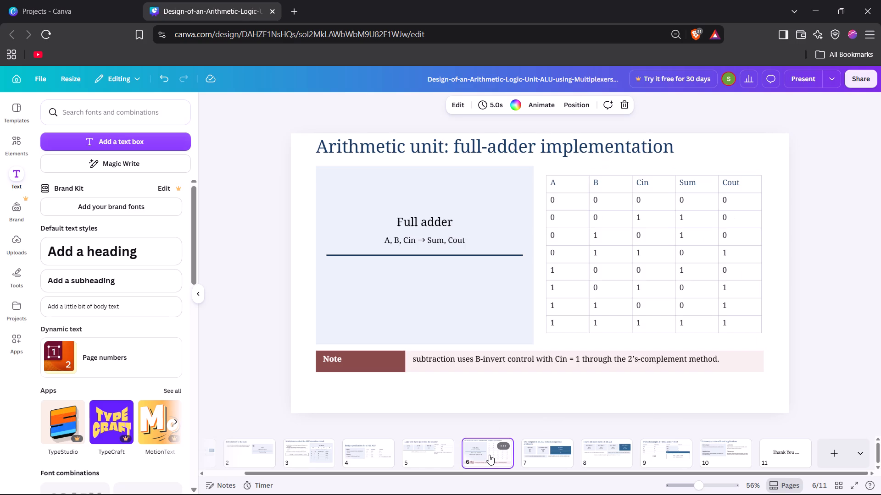
left_click(433, 442)
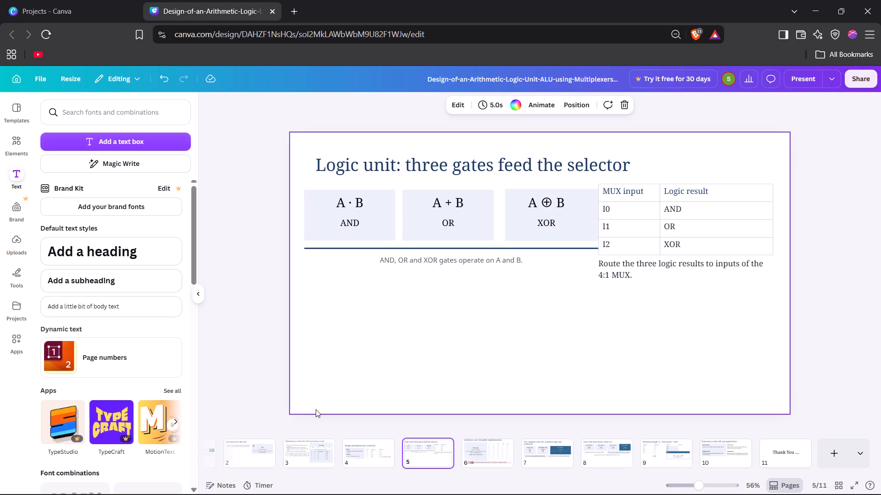
left_click(249, 450)
scroll(249, 450, "right", 3)
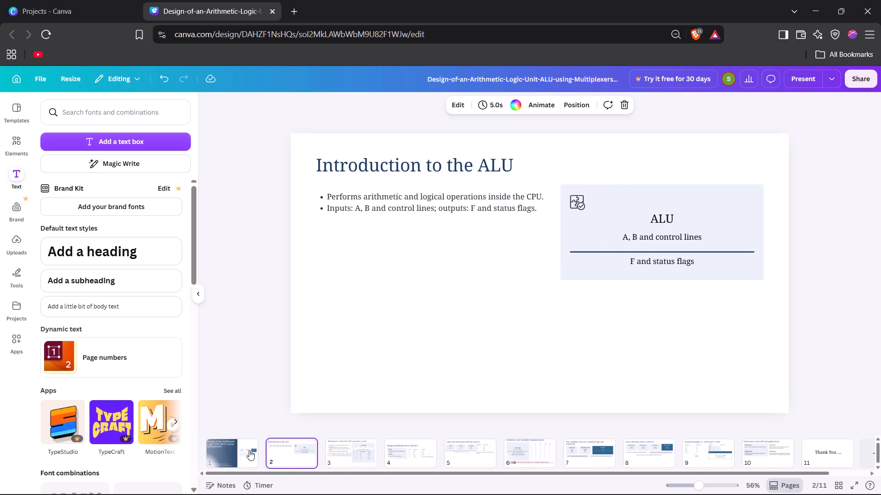
scroll(249, 450, "right", 1)
left_click(240, 451)
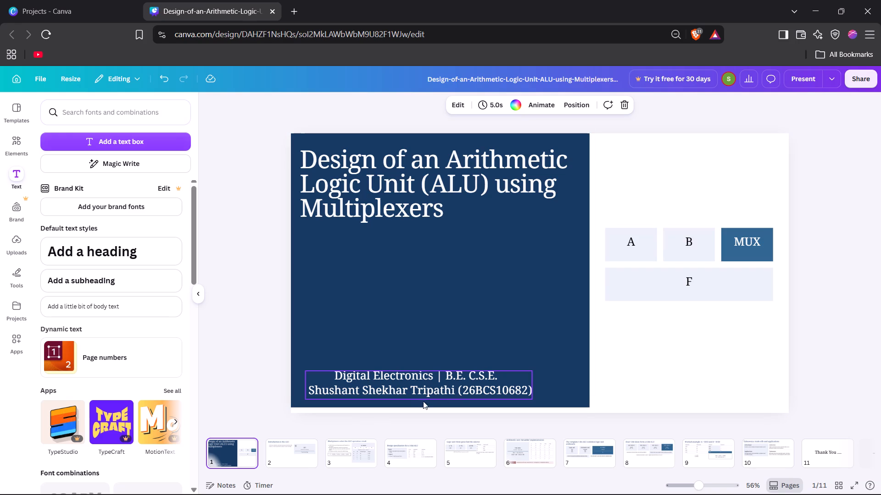
Check the layouts of slides 2 through 8 one after another.
left_click(304, 451)
left_click(367, 460)
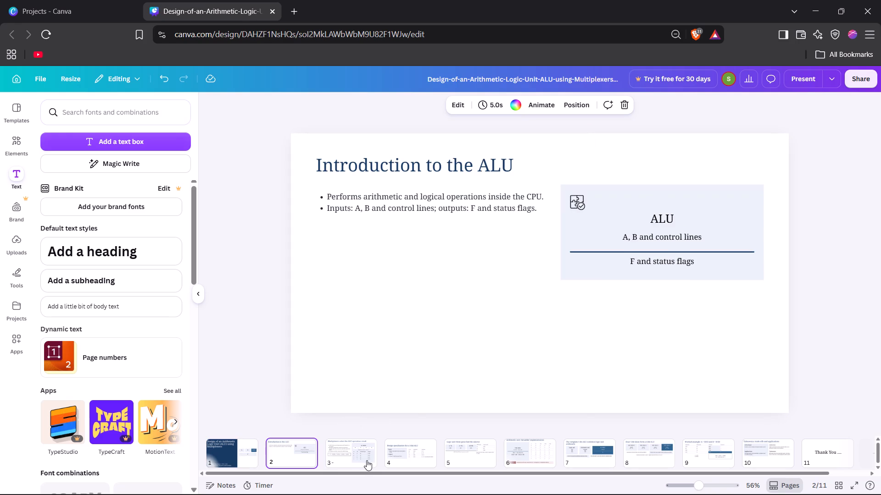
left_click(409, 457)
left_click(470, 460)
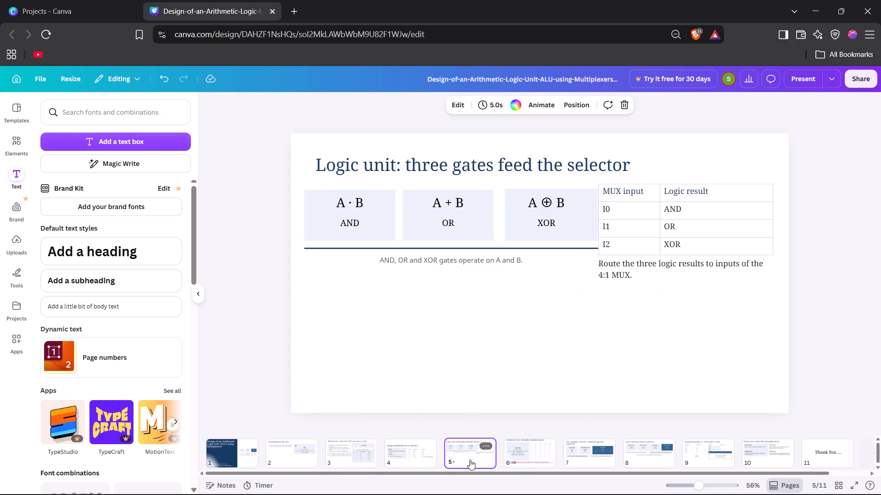
left_click(529, 461)
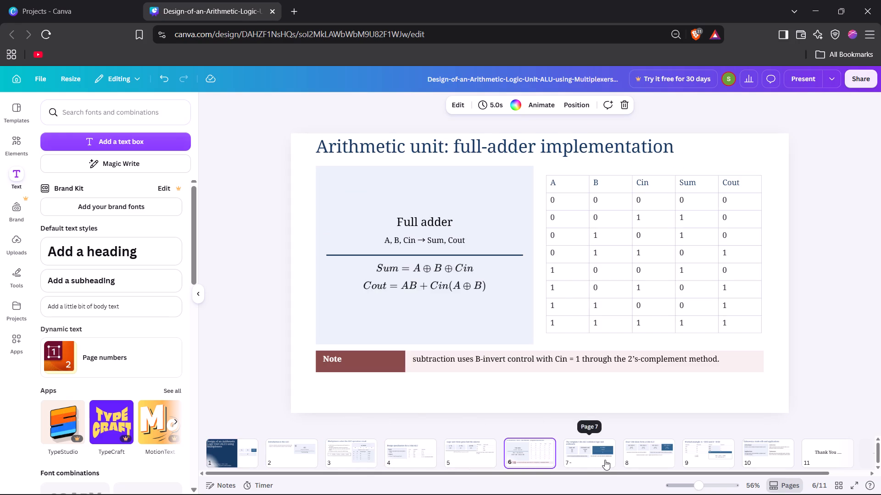
left_click(605, 460)
left_click(666, 456)
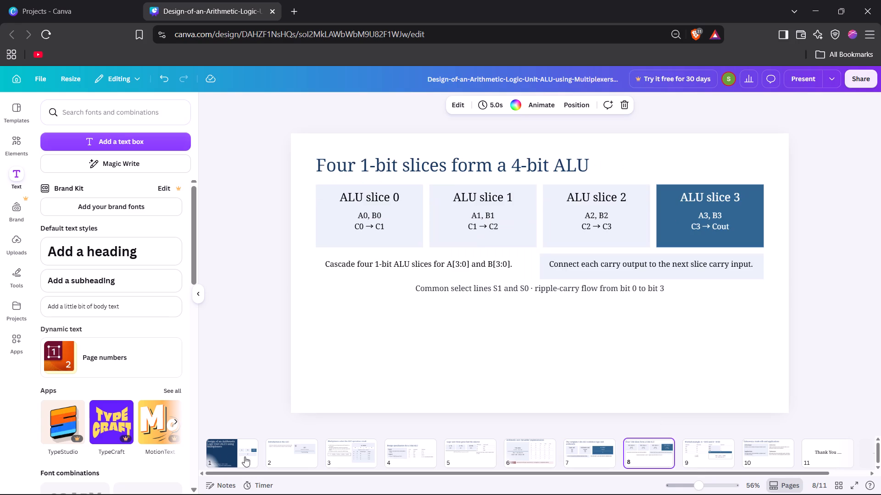
Reposition the heading "Design of an Arithmetic Logic Unit (ALU) using Multiplexers" slightly lower near the top of the title slide's dark blue panel.
left_click(230, 453)
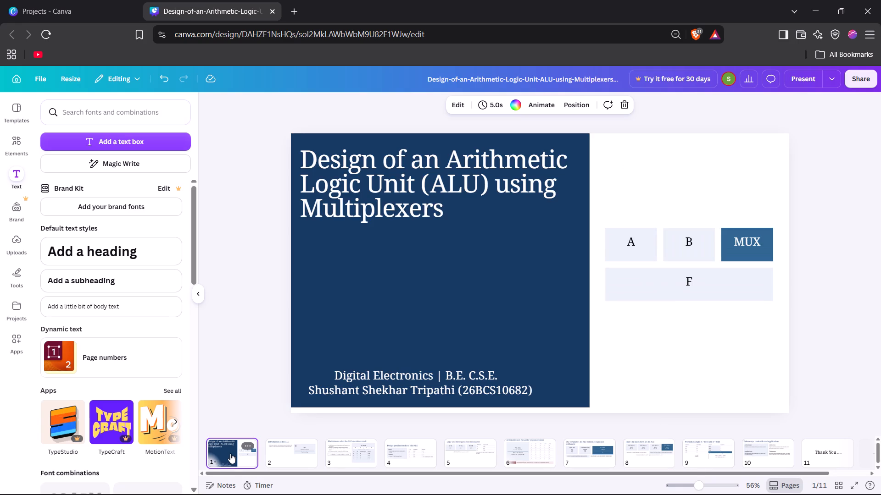
left_click_drag(502, 191, 502, 196)
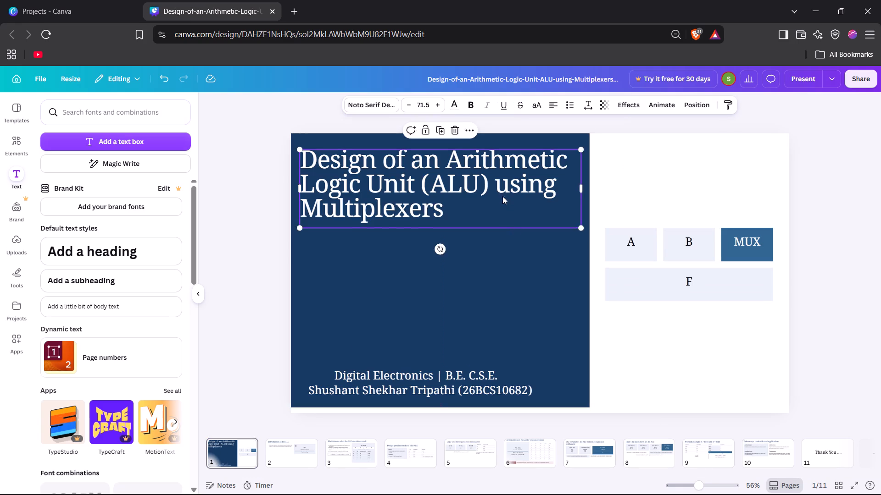
left_click_drag(502, 196, 507, 236)
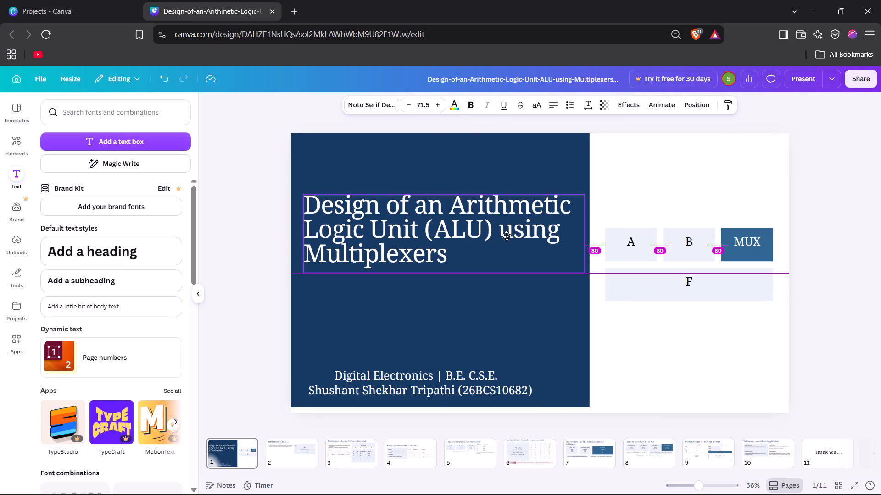
left_click_drag(507, 236, 509, 252)
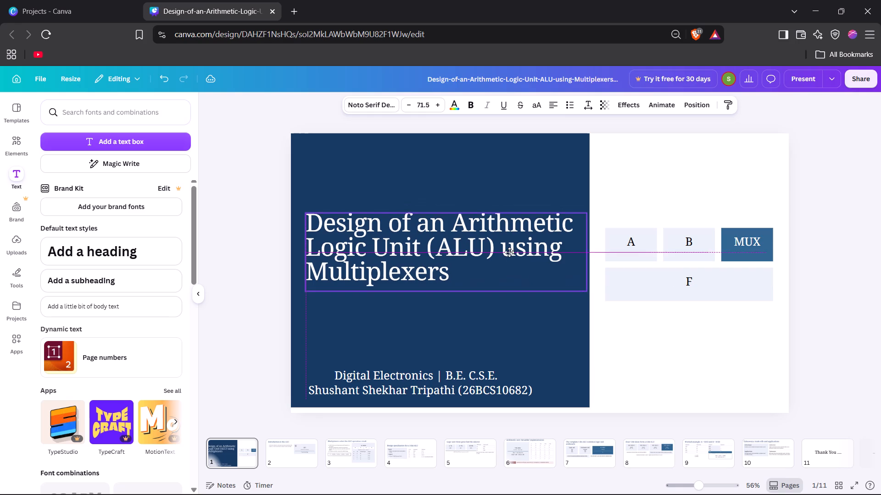
left_click_drag(509, 252, 505, 258)
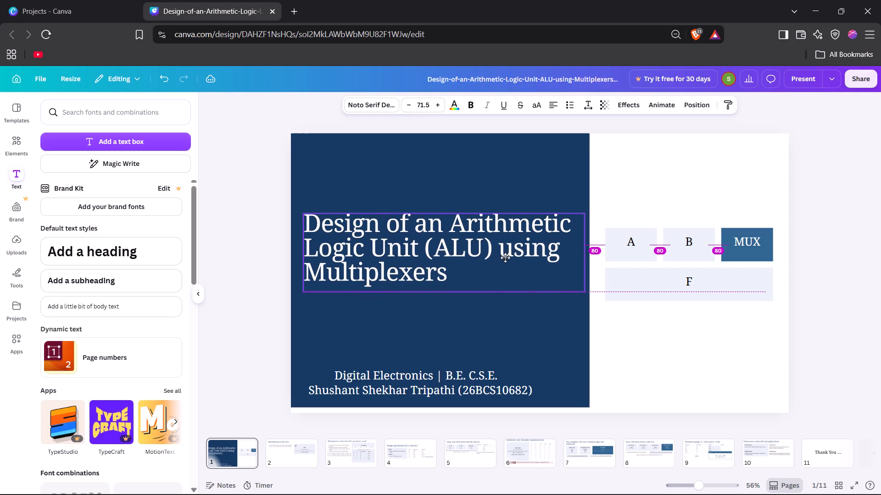
left_click_drag(505, 258, 502, 235)
left_click(258, 242)
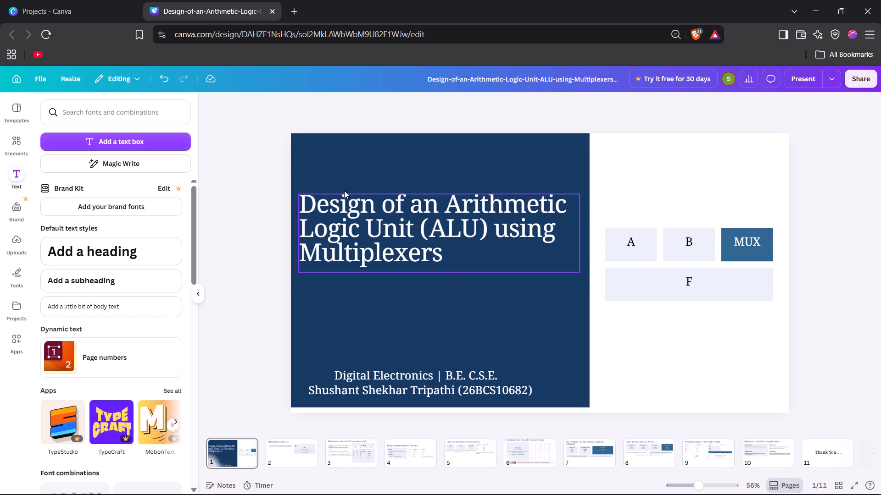
left_click_drag(424, 216, 432, 175)
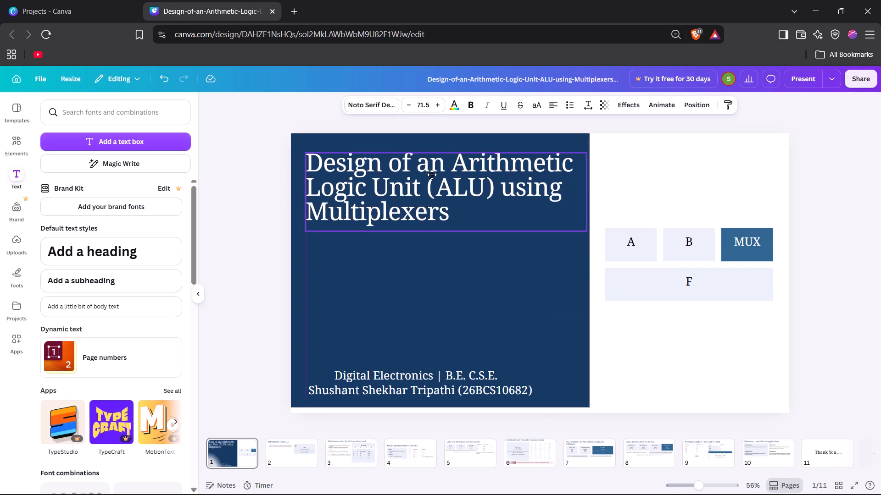
left_click_drag(432, 175, 425, 181)
left_click(495, 266)
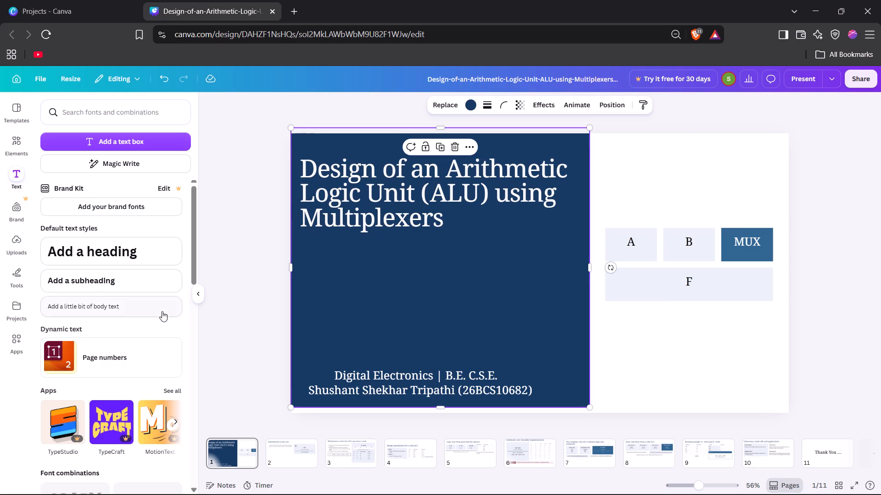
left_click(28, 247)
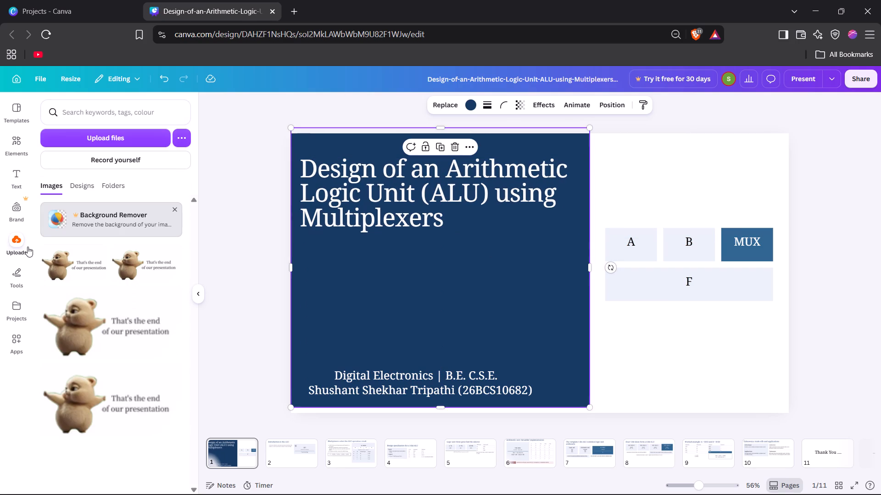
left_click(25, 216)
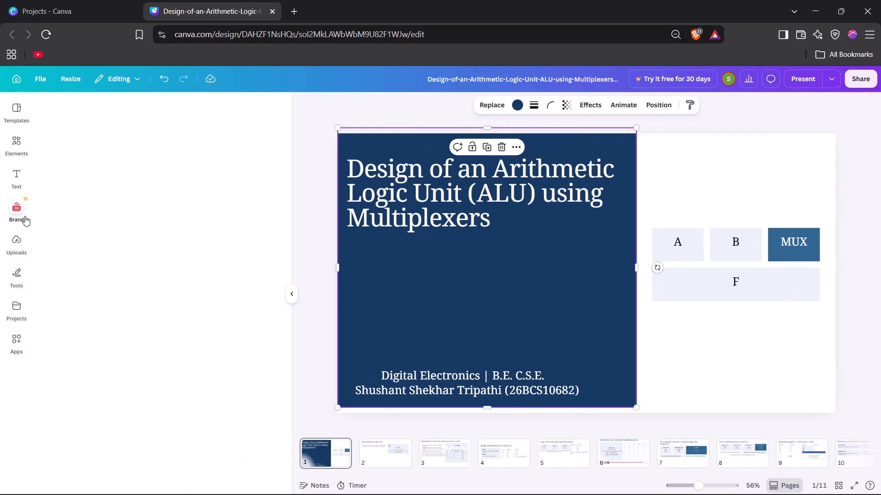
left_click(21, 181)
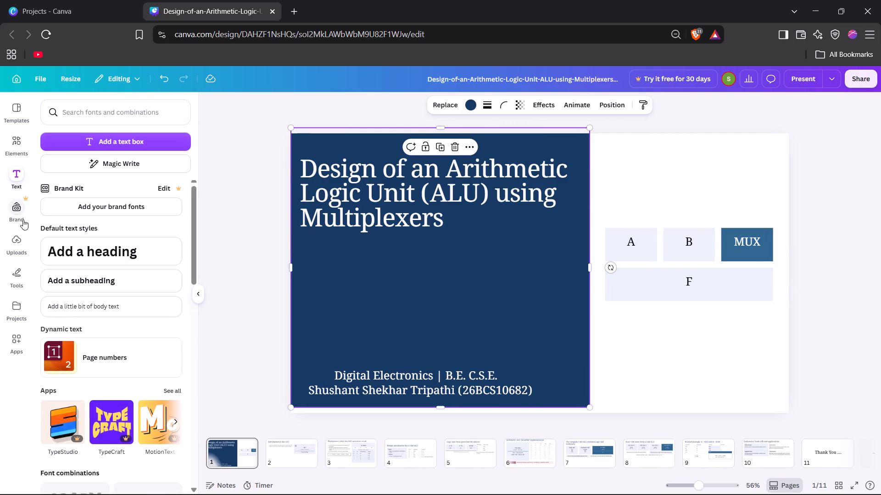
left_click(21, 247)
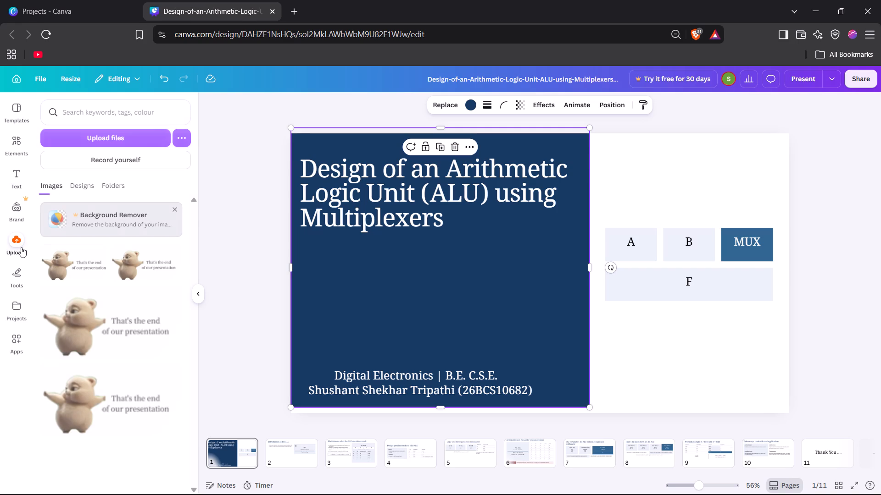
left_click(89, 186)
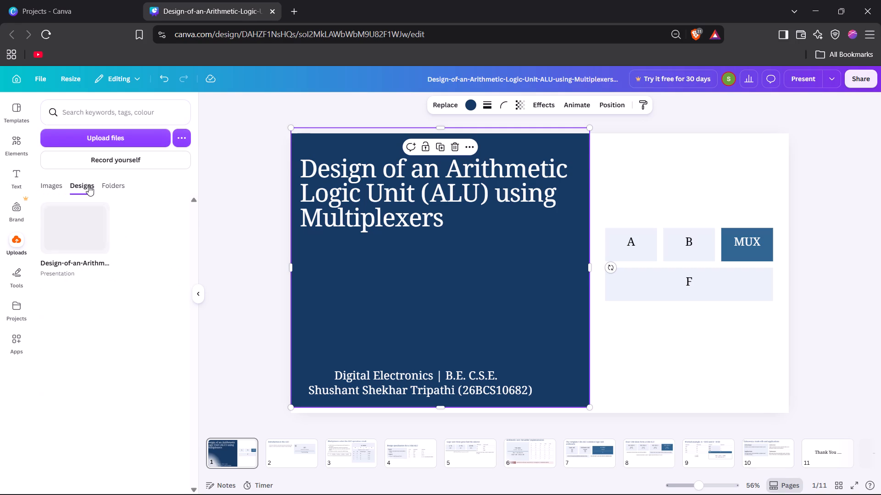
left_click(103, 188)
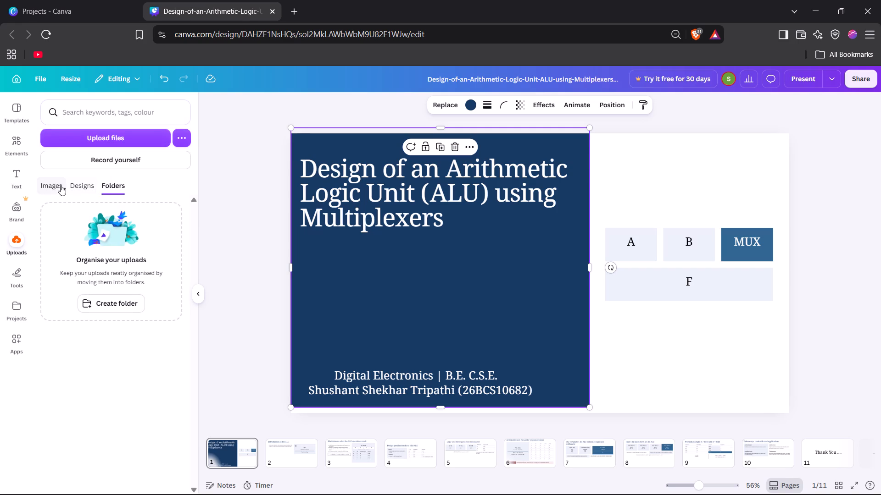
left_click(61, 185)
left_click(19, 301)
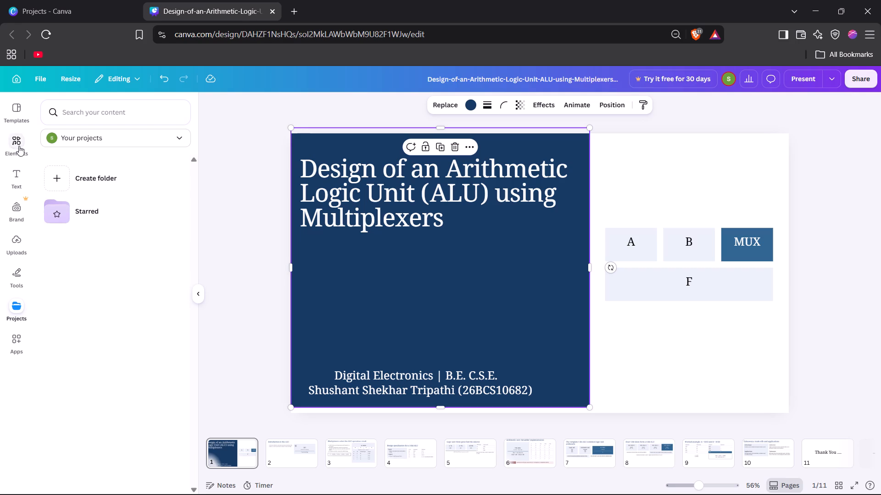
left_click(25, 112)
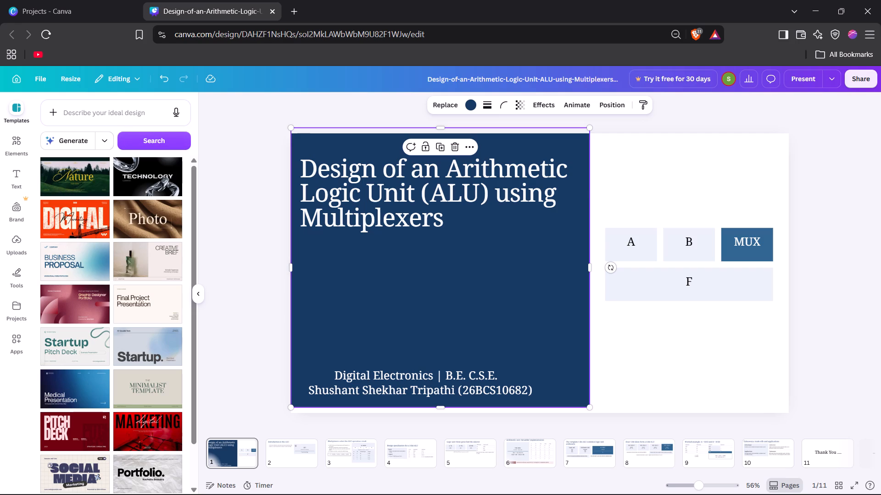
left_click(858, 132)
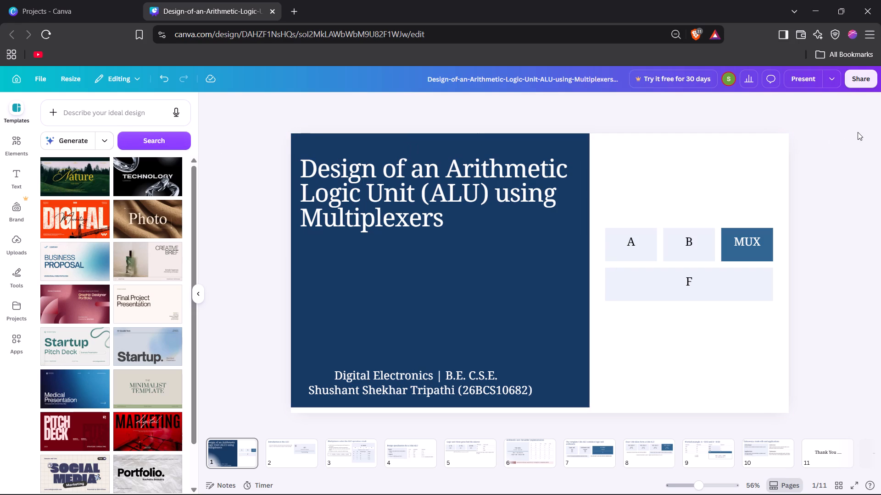
Present the deck full screen and review the slides forward to the closing slide and back to the title slide.
left_click(813, 83)
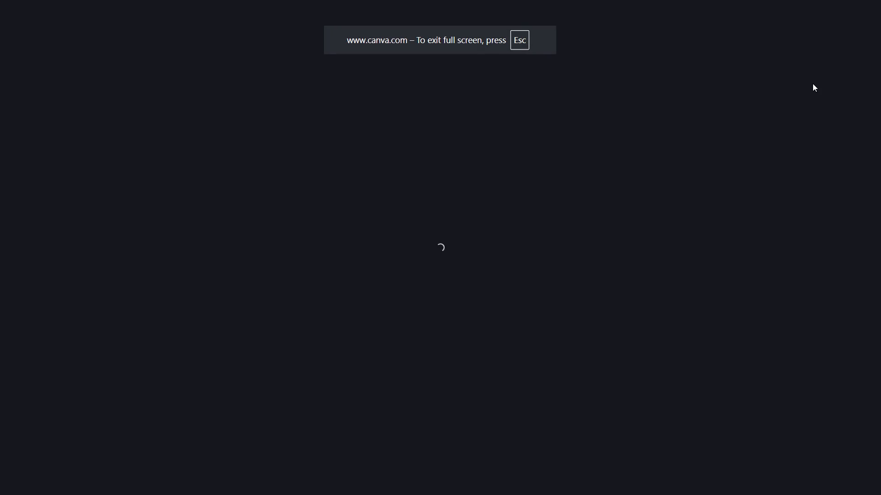
key("Right")
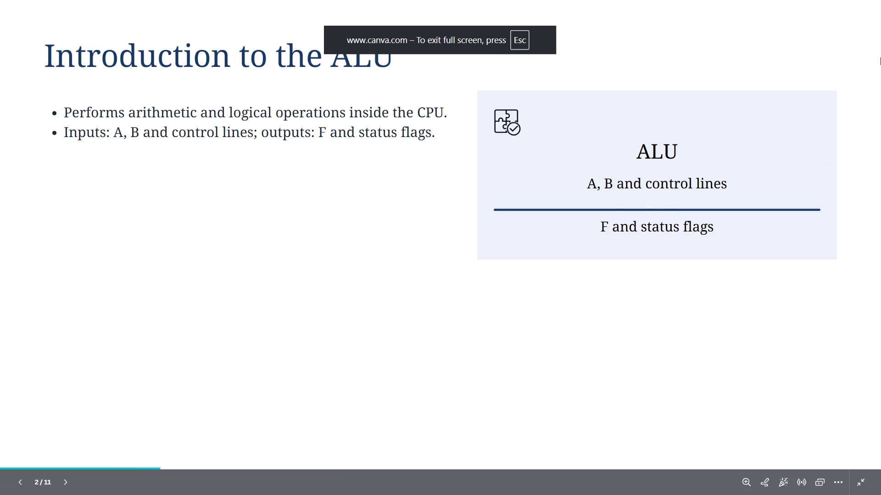
key("Right")
key("Right")
key("Right")
key("Right")
key("Right")
key("Right")
key("Right")
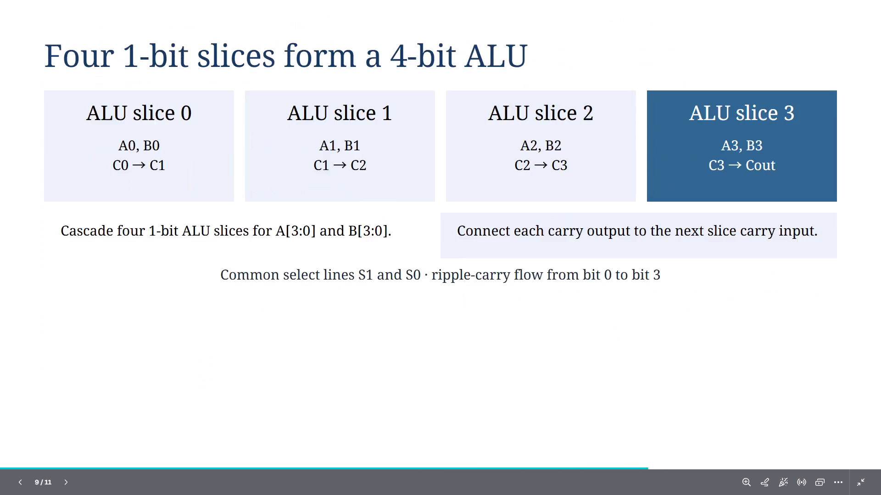
key("Right")
key("Right")
key("Right")
key("Left")
key("Left")
key("Left")
key("Left")
key("Left")
key("Left")
key("Left")
key("Left")
key("Left")
key("Left")
key("Left")
key("Left")
key("Left")
key("Left")
key("Left")
key("Left")
key("Left")
key("Left")
key("Left")
key("Left")
key("Left")
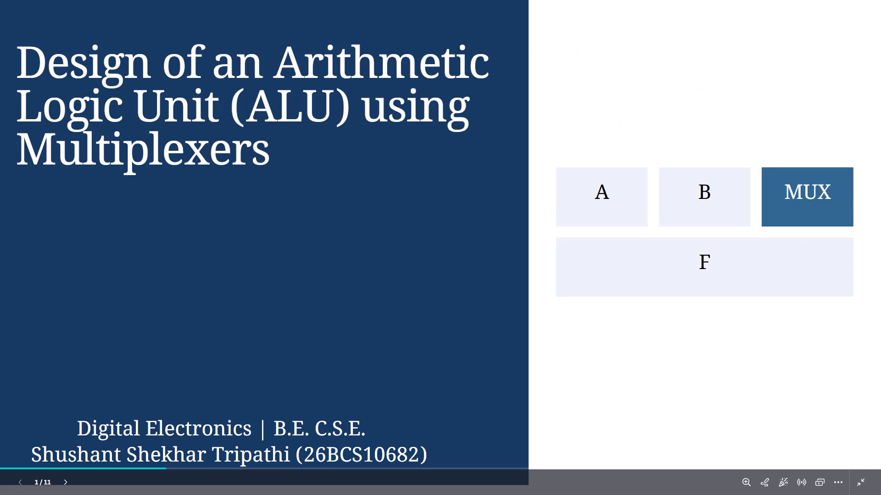
key("Left")
Review the full-screen presentation once more from the title slide to the closing "Thank You ...." slide, and exit it.
key("Right")
key("Right")
key("Right")
key("Right")
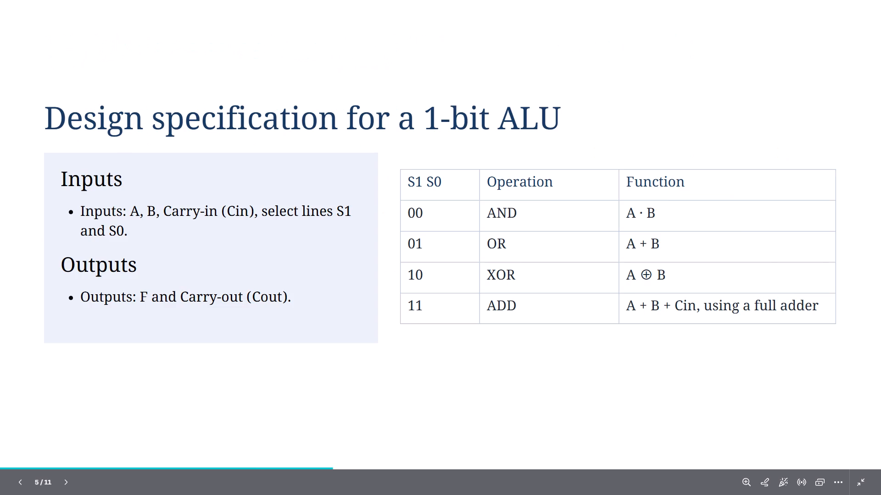
key("Right")
key("Right")
key("Right")
key("Right")
key("Right")
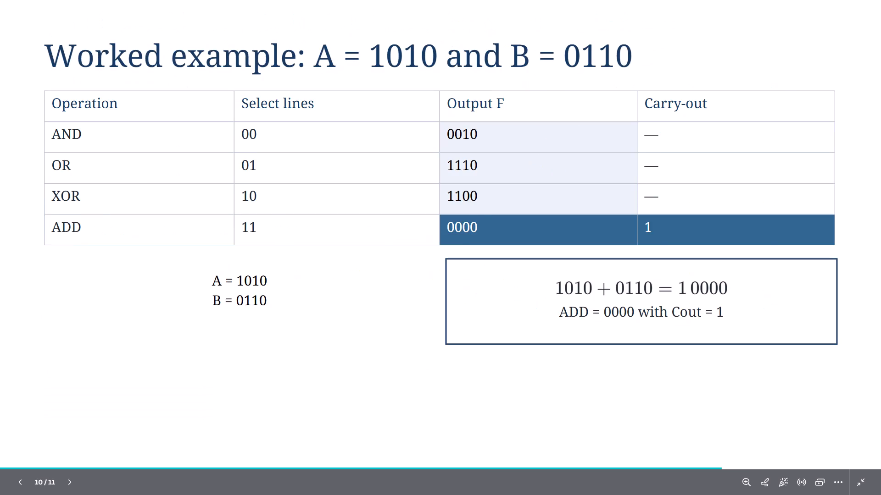
key("Right")
key("Right")
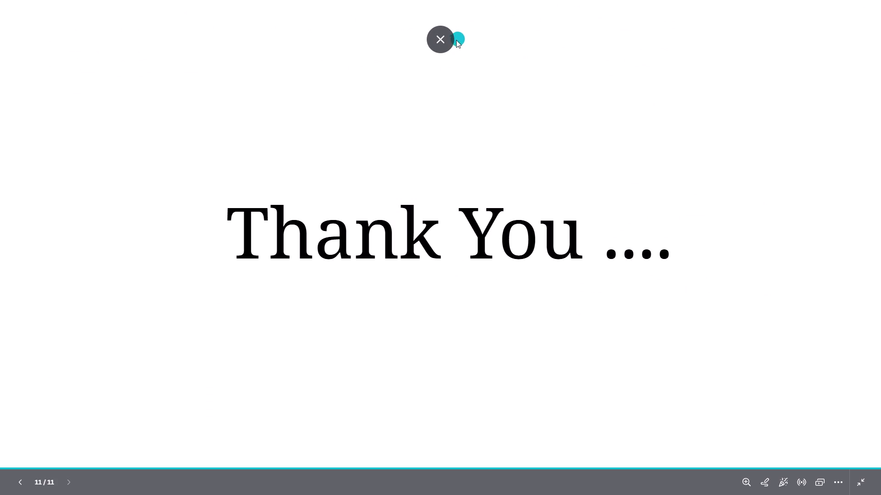
left_click(441, 45)
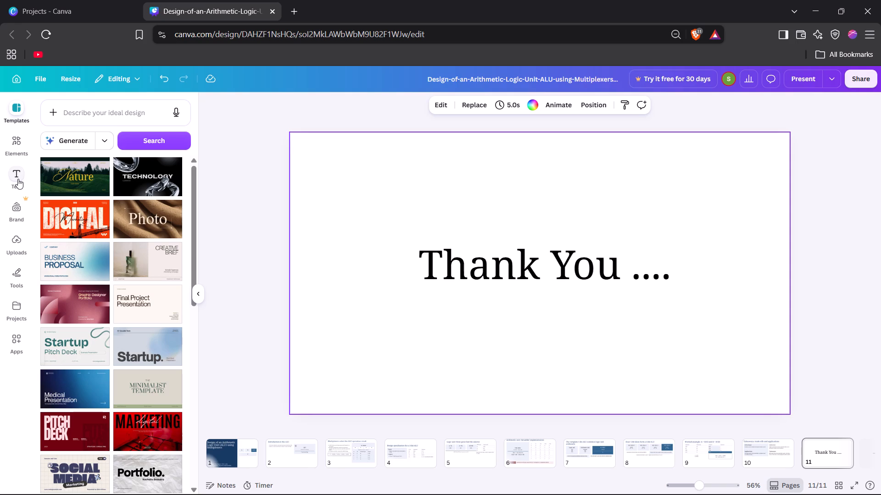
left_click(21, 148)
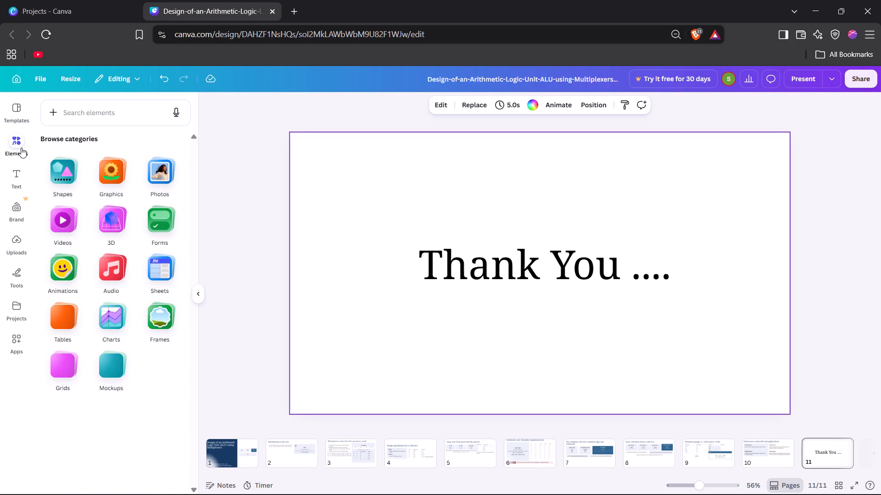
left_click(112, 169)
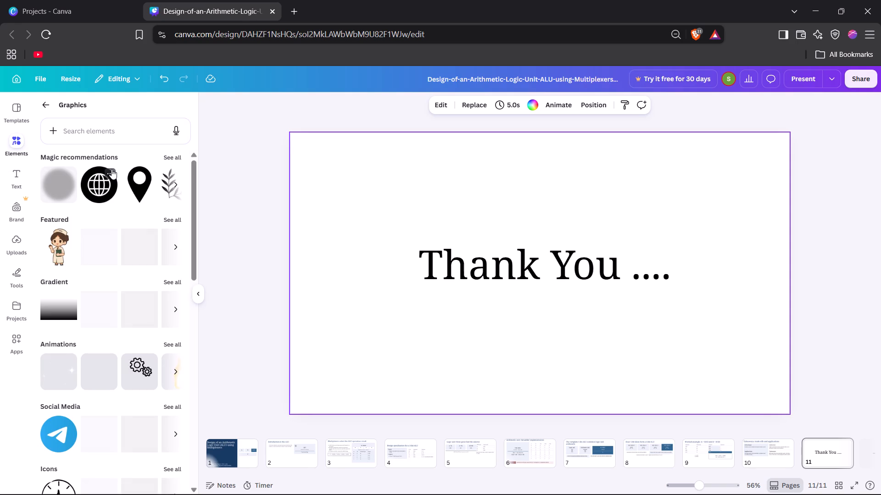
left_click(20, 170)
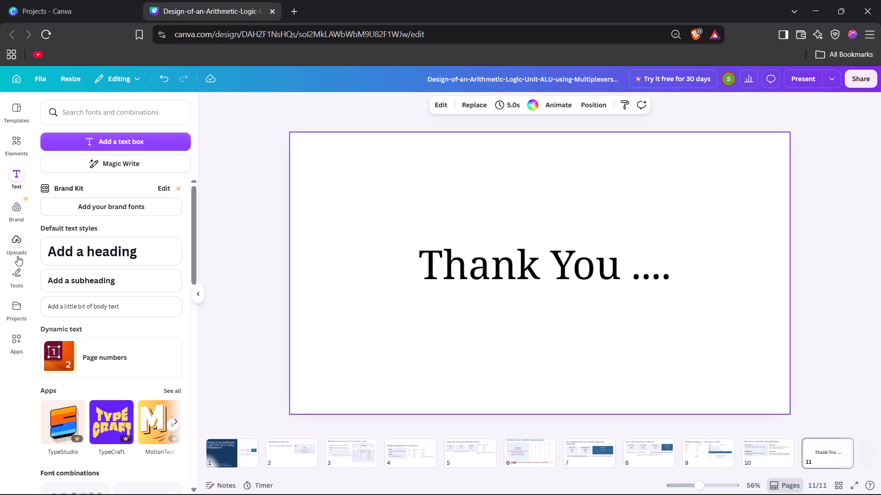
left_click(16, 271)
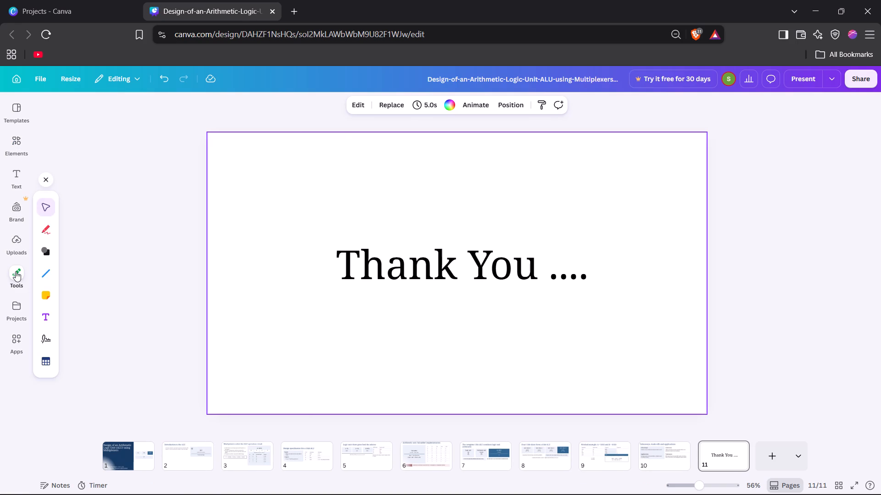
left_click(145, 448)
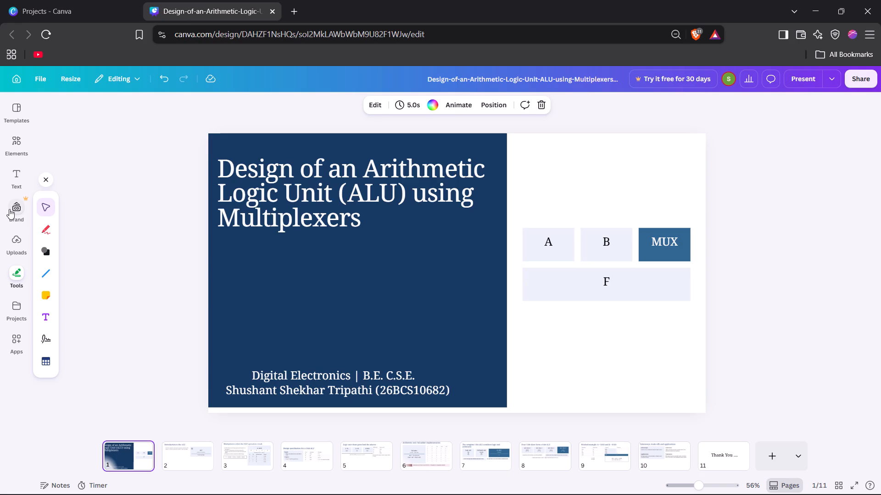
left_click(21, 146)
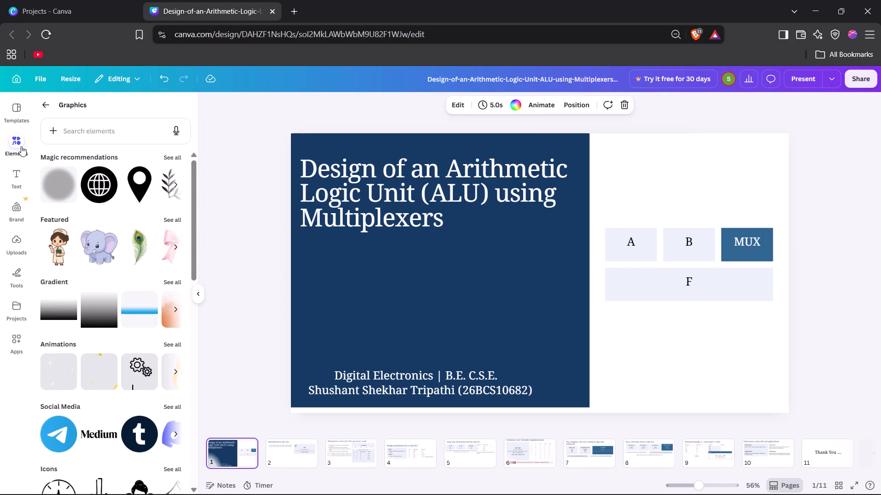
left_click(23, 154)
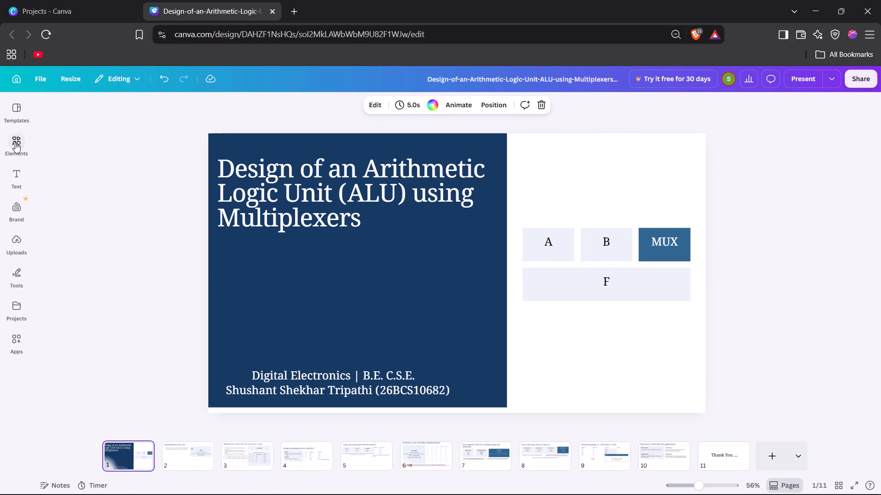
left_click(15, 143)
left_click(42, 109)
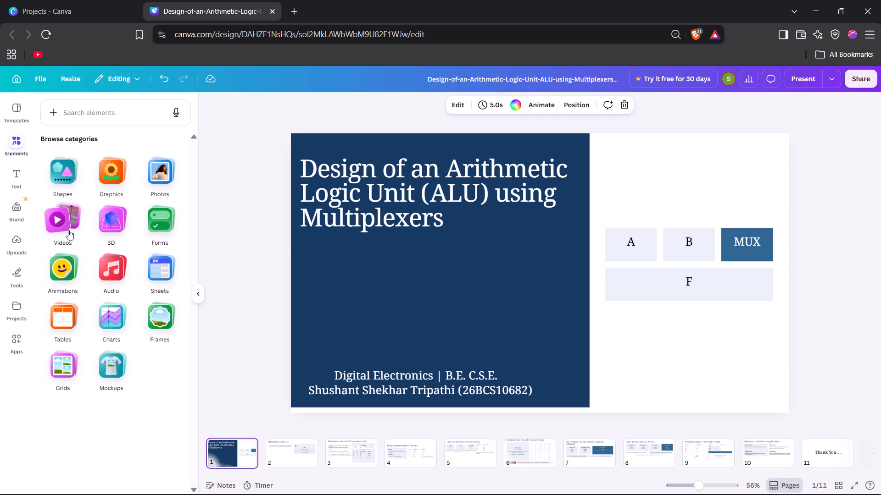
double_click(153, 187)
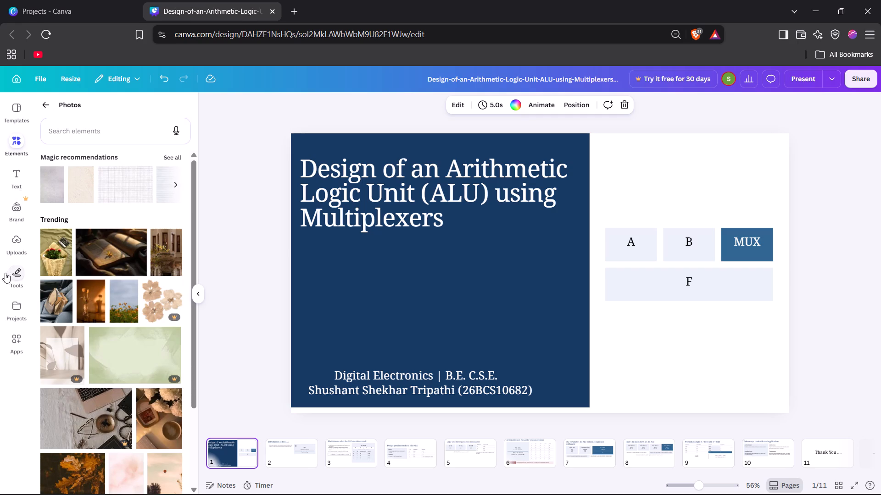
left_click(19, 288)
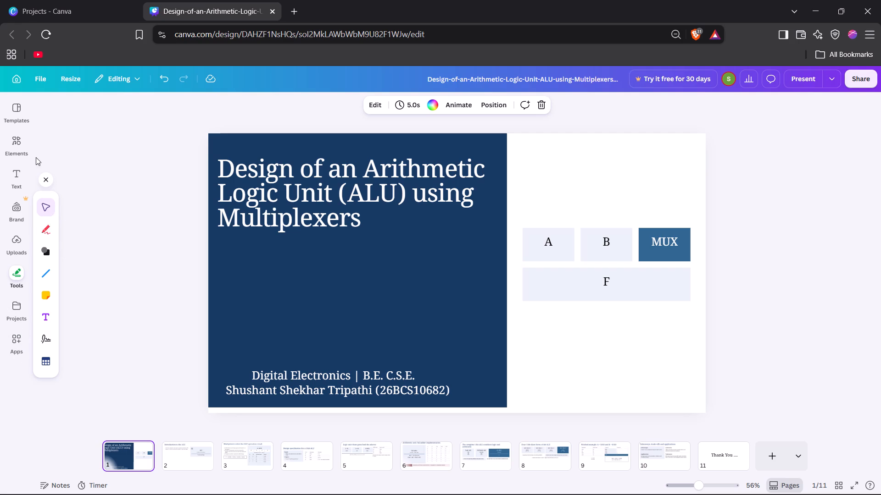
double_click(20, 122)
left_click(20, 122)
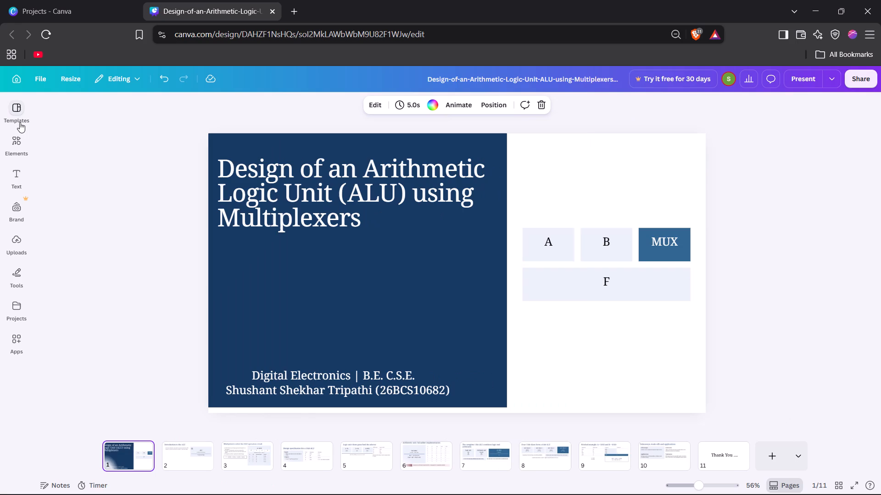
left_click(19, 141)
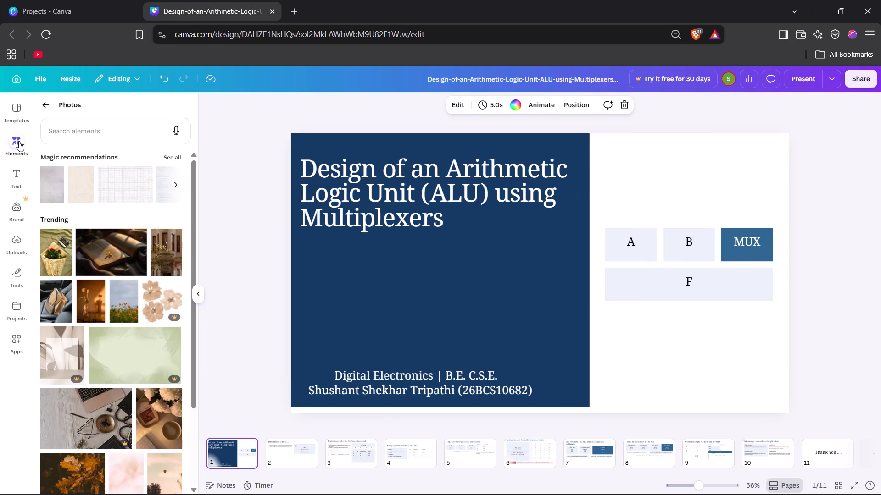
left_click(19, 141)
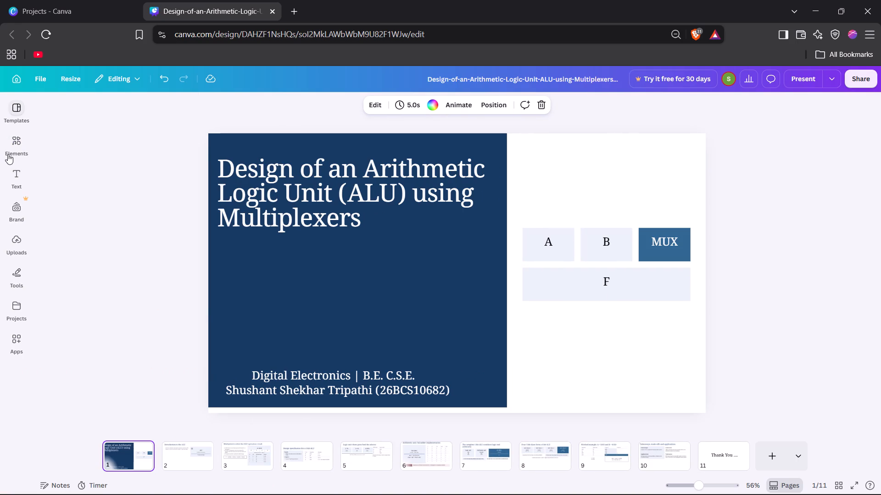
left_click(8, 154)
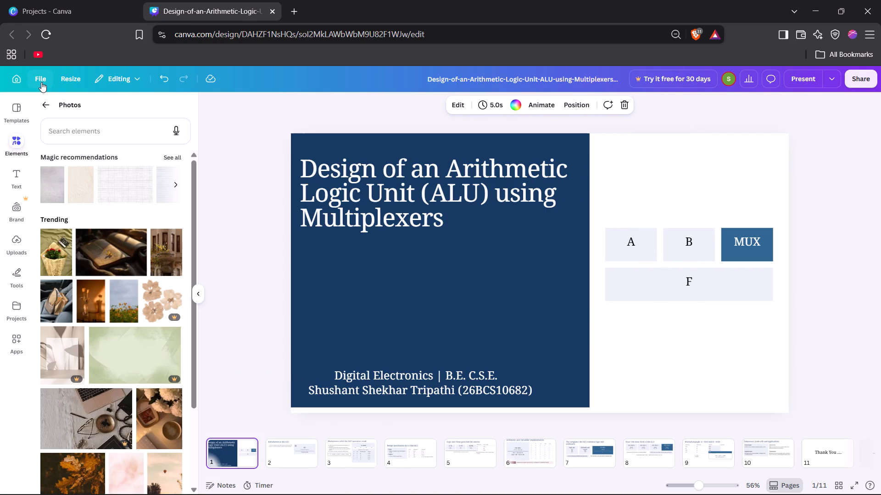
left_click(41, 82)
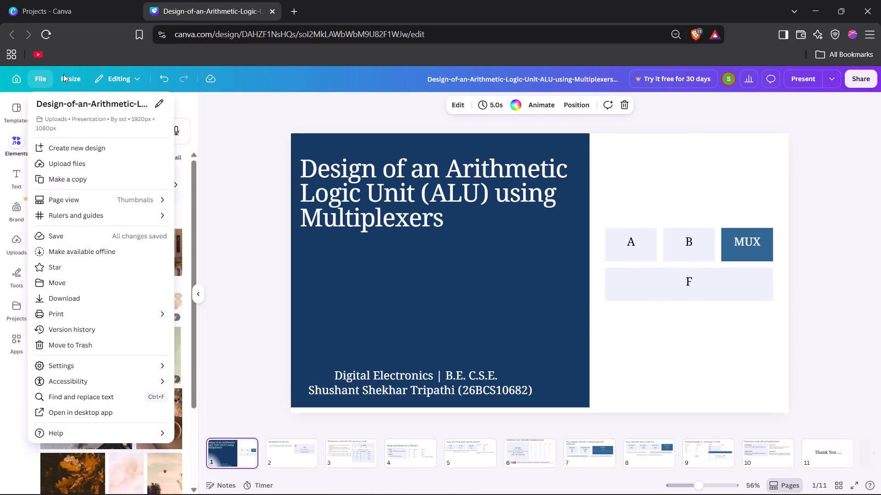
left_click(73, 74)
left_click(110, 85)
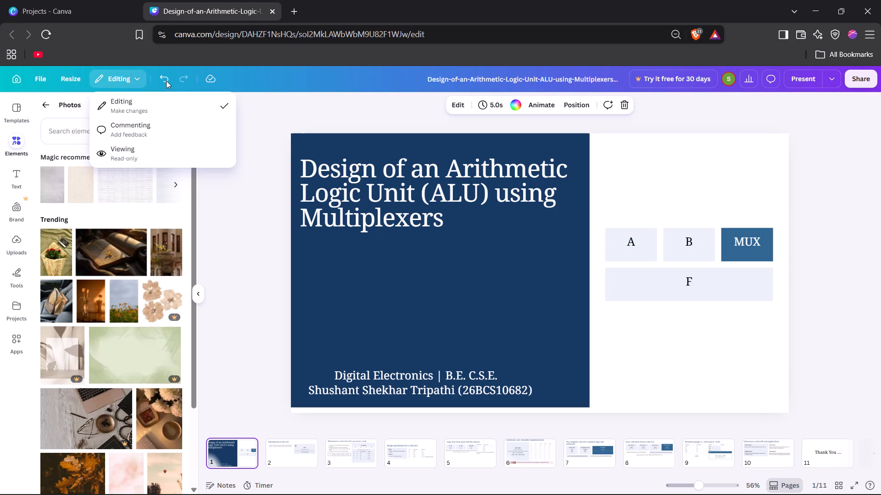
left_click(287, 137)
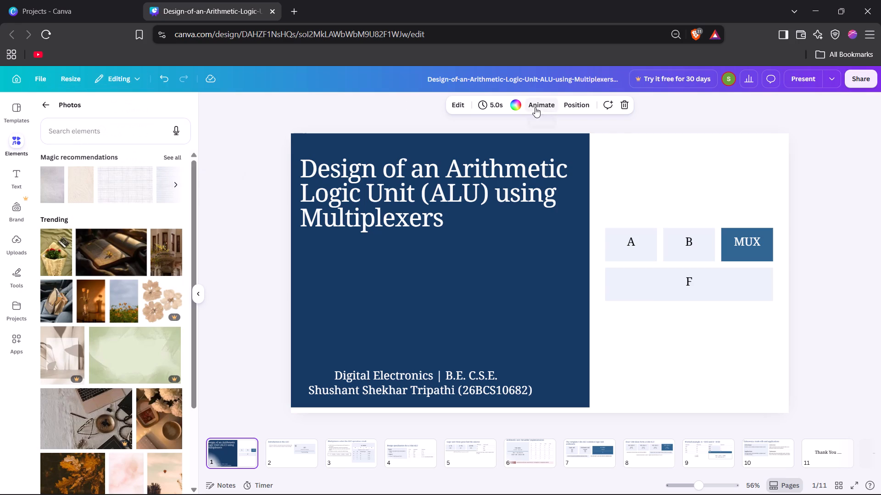
Download all pages of the presentation as a PPTX and save it in Downloads as "Design-of-an-Arithmetic-Logic-Unit-ALU-using-Multiplexers.pptx".
left_click(850, 85)
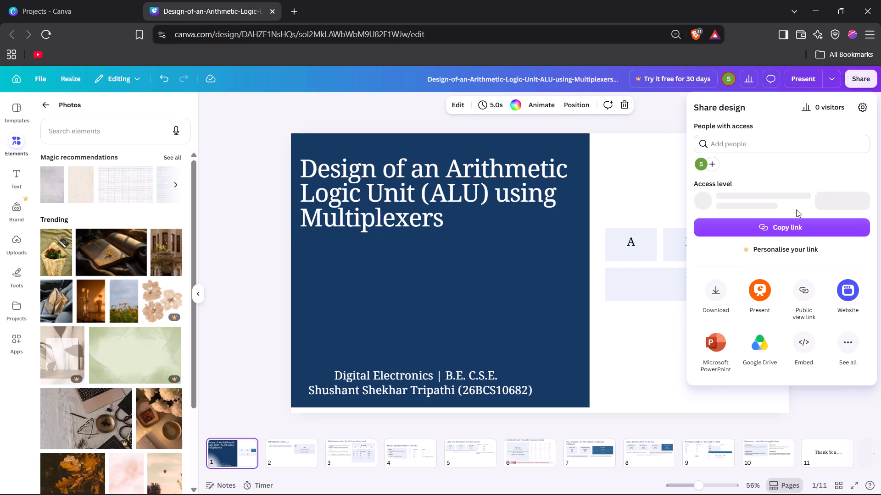
scroll(783, 285, "down", 1)
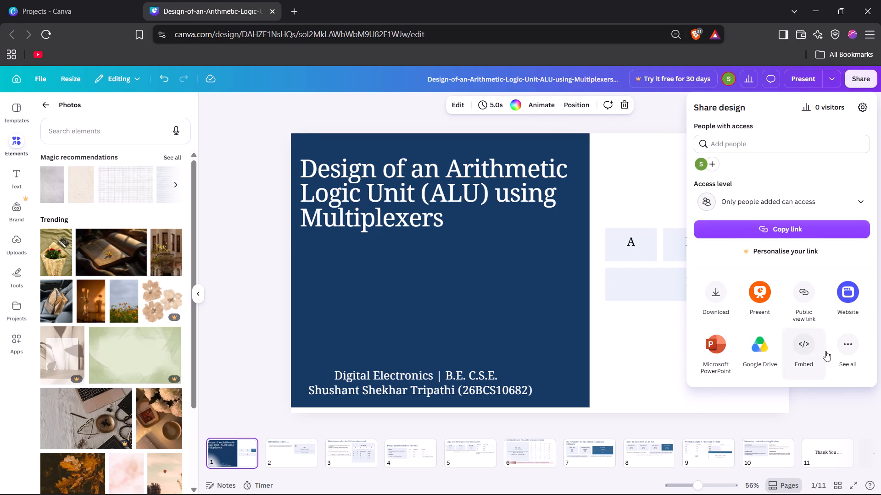
left_click(848, 343)
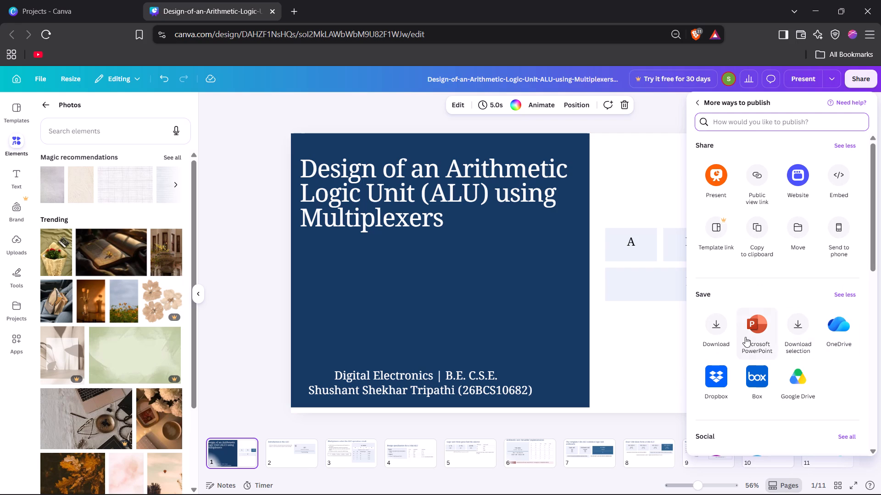
left_click(718, 335)
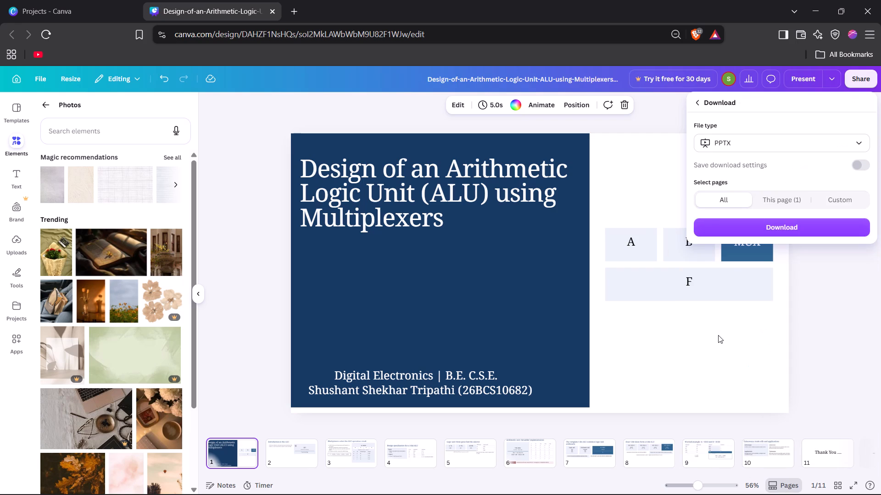
left_click(736, 233)
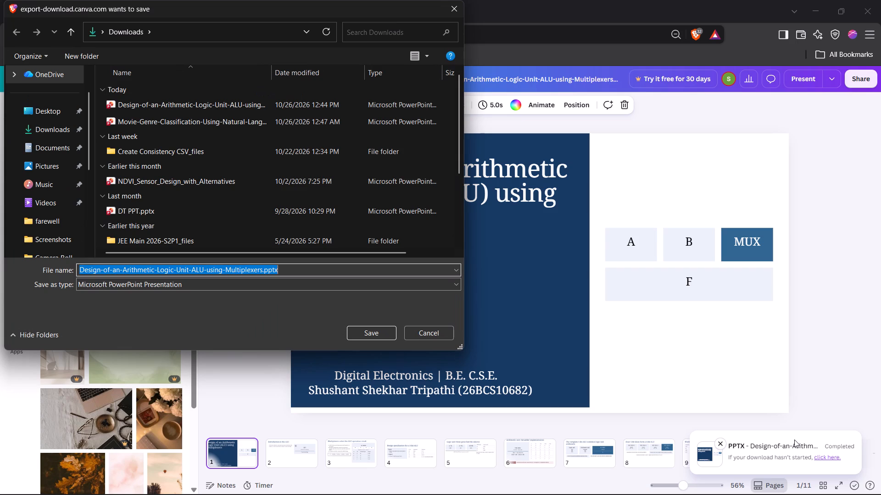
key("Return")
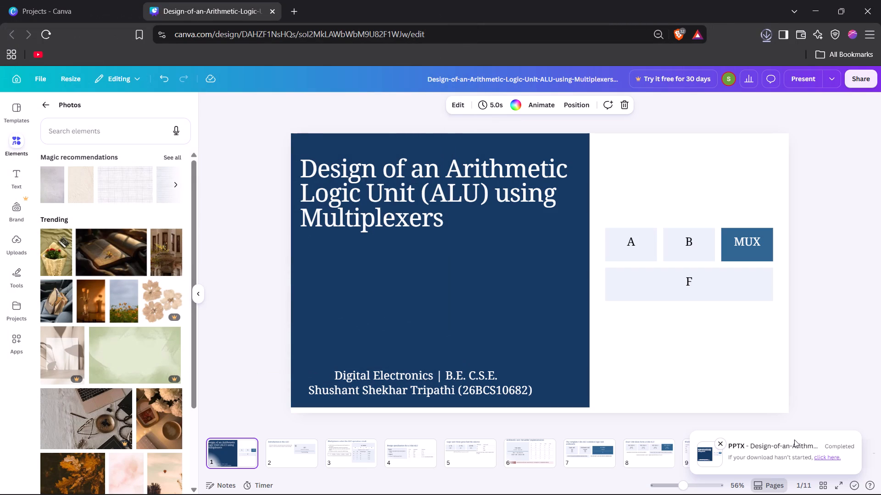